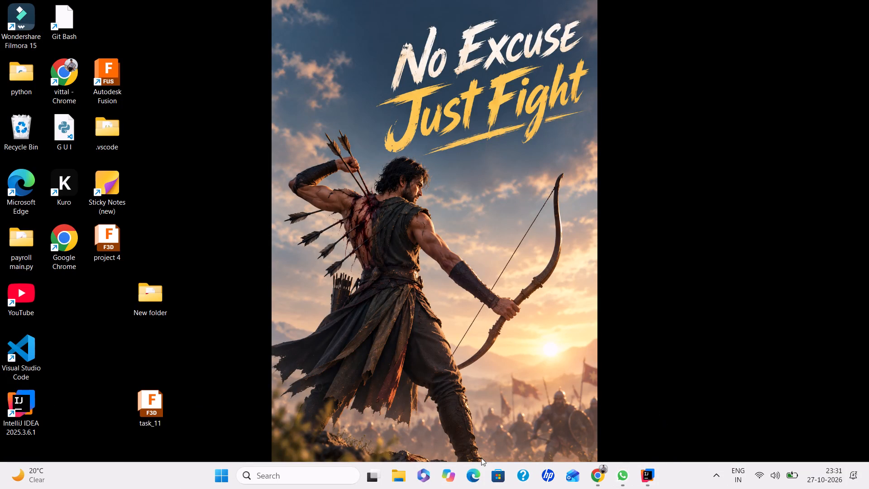
Open the recent "final report" document in Word and maximize its window.
left_click(225, 469)
scroll(331, 337, "down", 1)
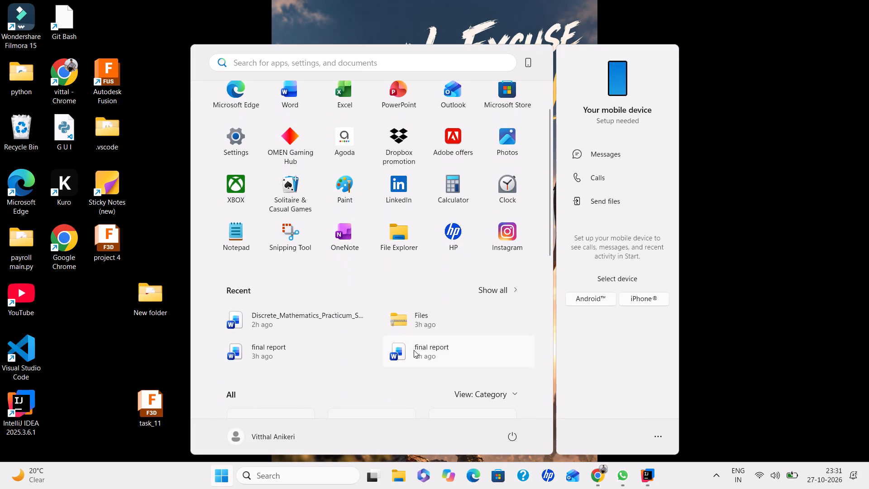
double_click(414, 350)
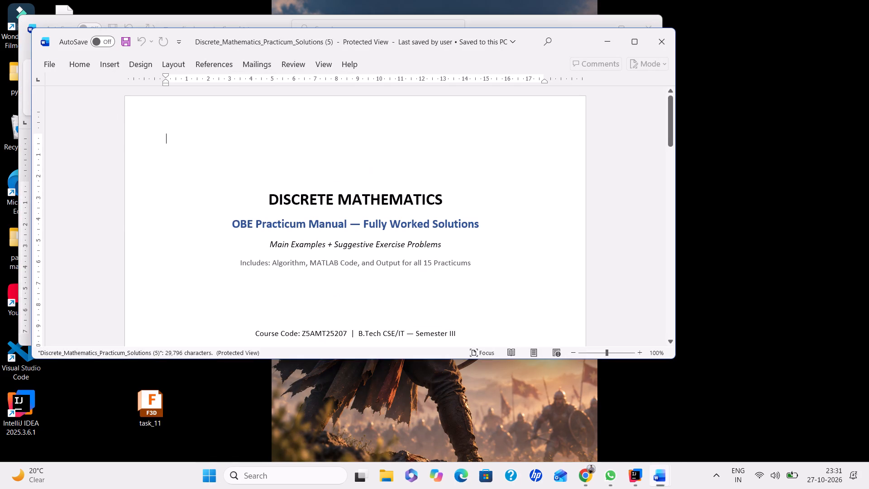
left_click(635, 44)
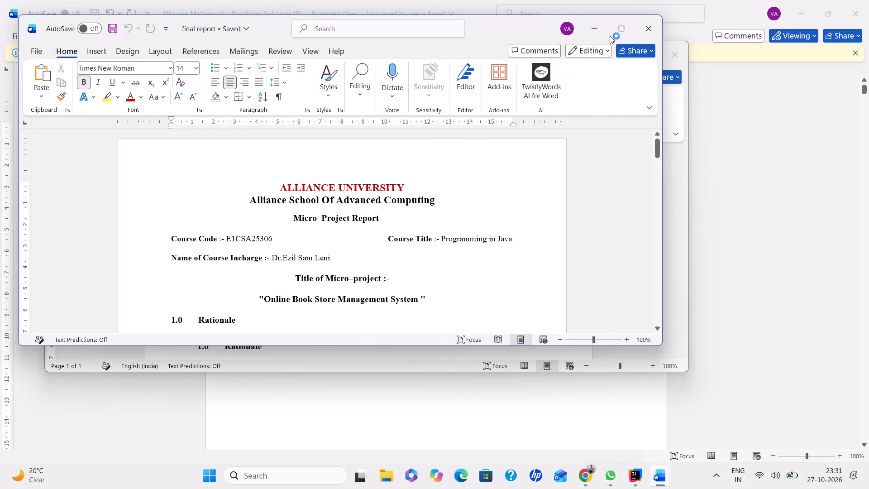
left_click(611, 35)
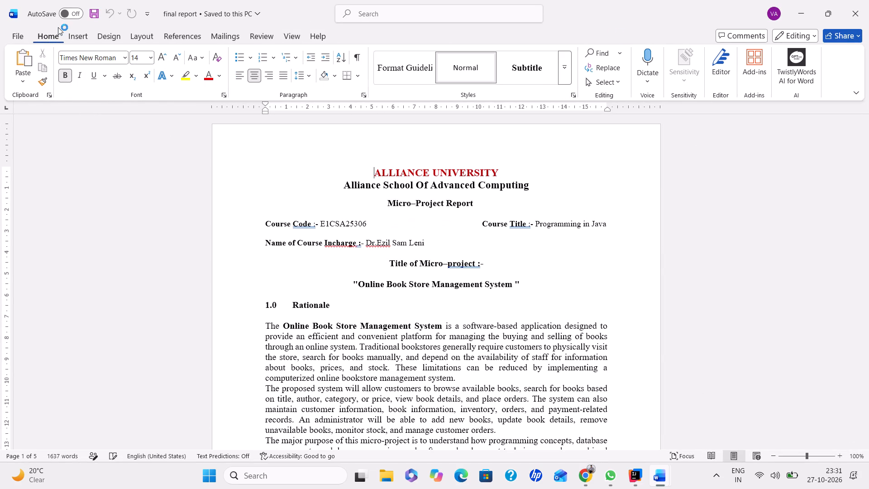
Turn on AutoSave for the final report by uploading a copy to the personal OneDrive.
left_click_drag(82, 41, 78, 31)
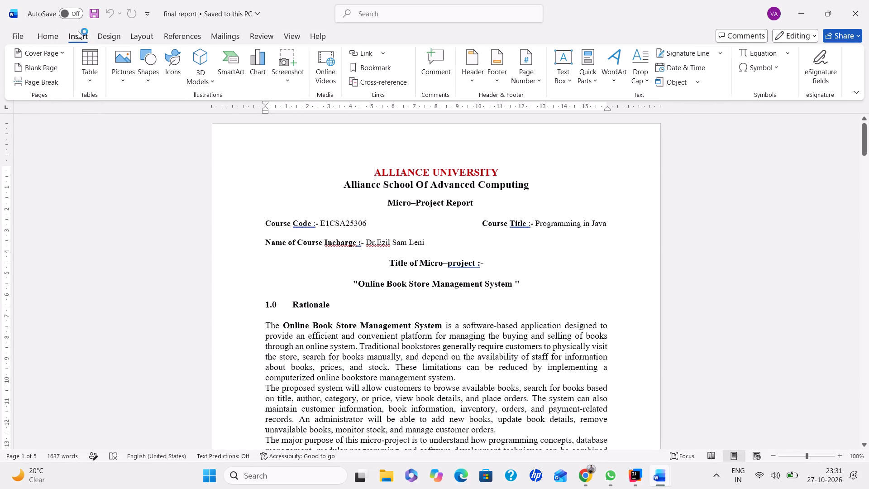
left_click_drag(78, 31, 67, 14)
left_click(67, 14)
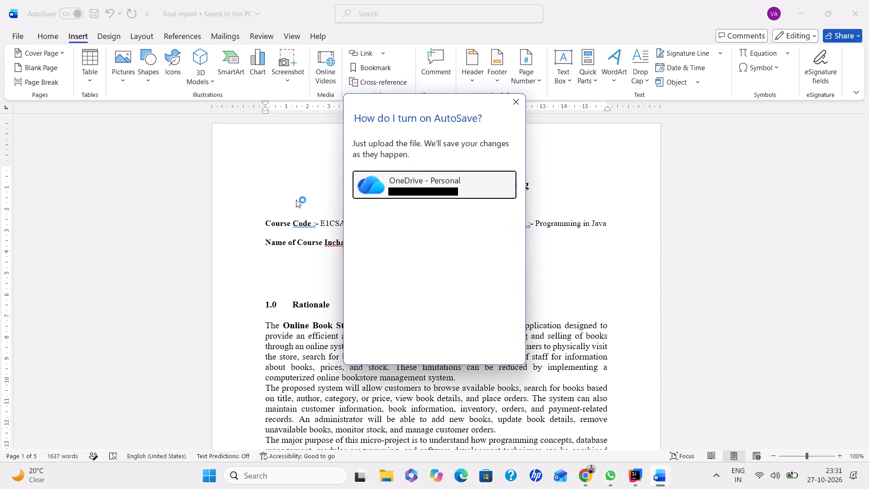
left_click(409, 186)
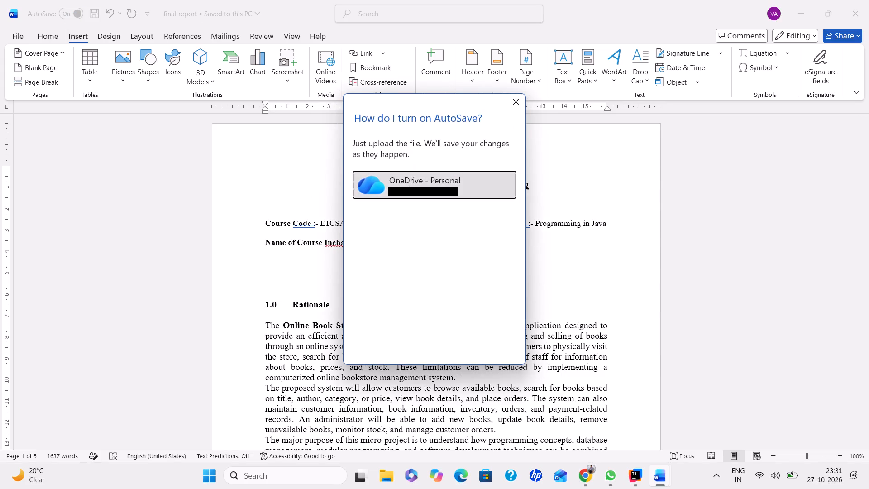
left_click(409, 186)
left_click(409, 186)
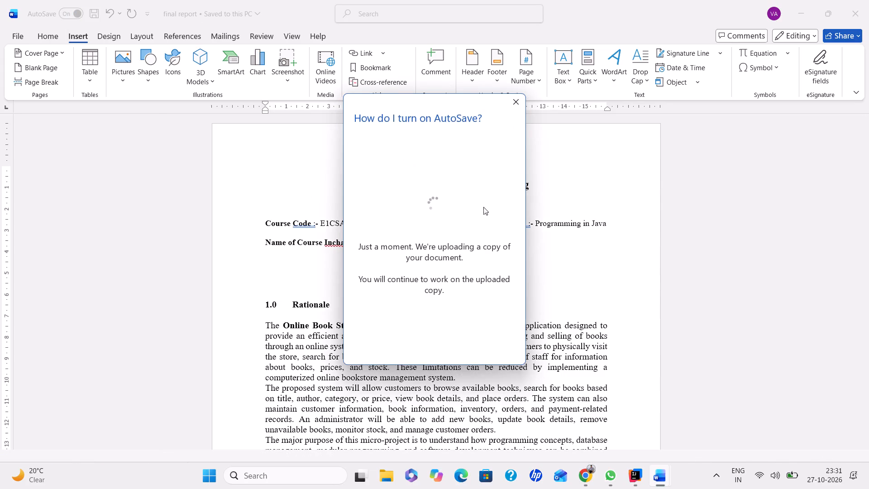
left_click(513, 115)
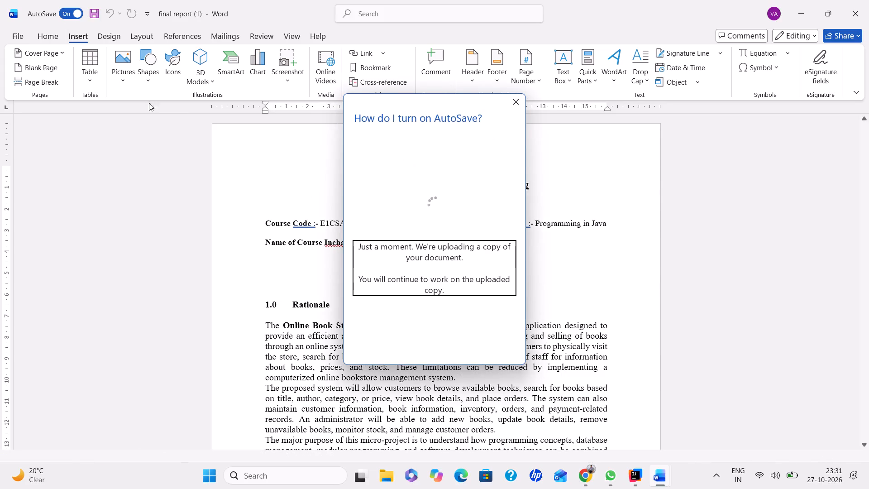
Open the "final report" document stored in Downloads from the recent files.
left_click(18, 37)
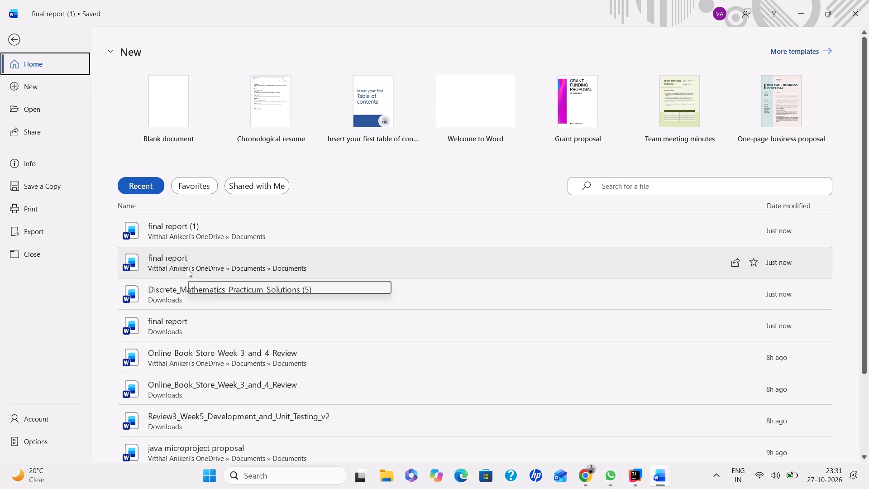
double_click(174, 327)
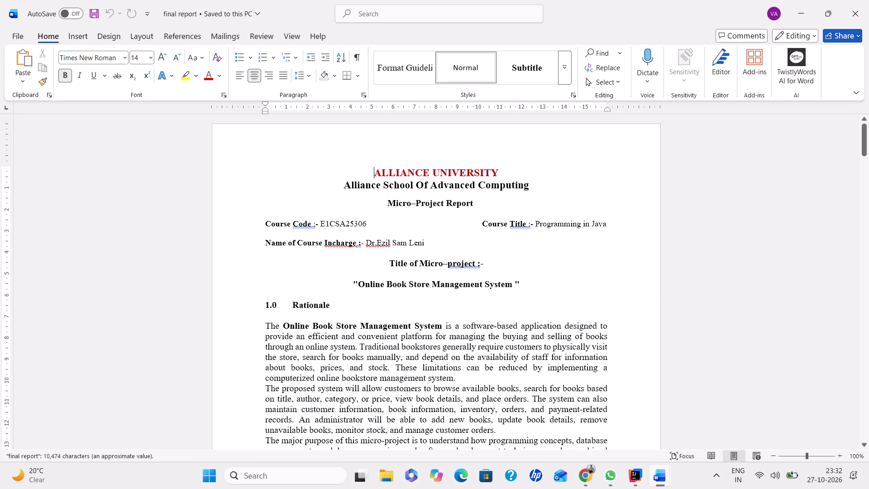
Look through the sections of the Downloads copy of the report and close that document.
scroll(372, 276, "down", 11)
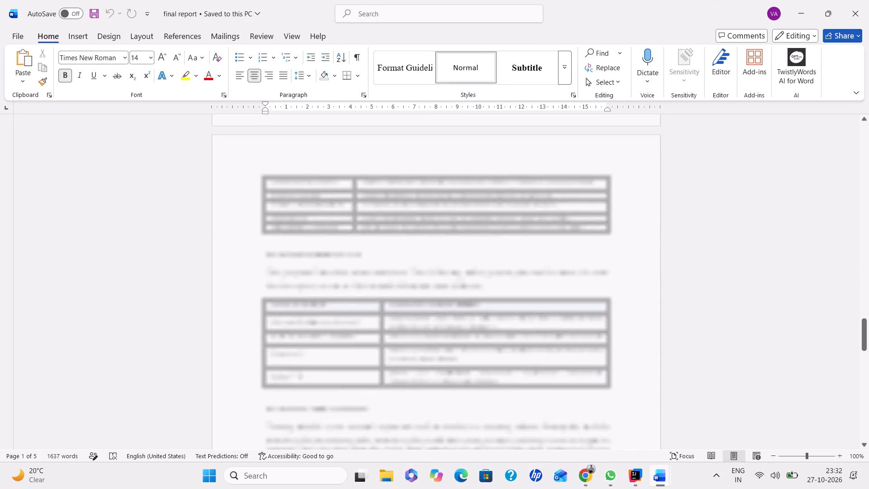
scroll(372, 276, "up", 7)
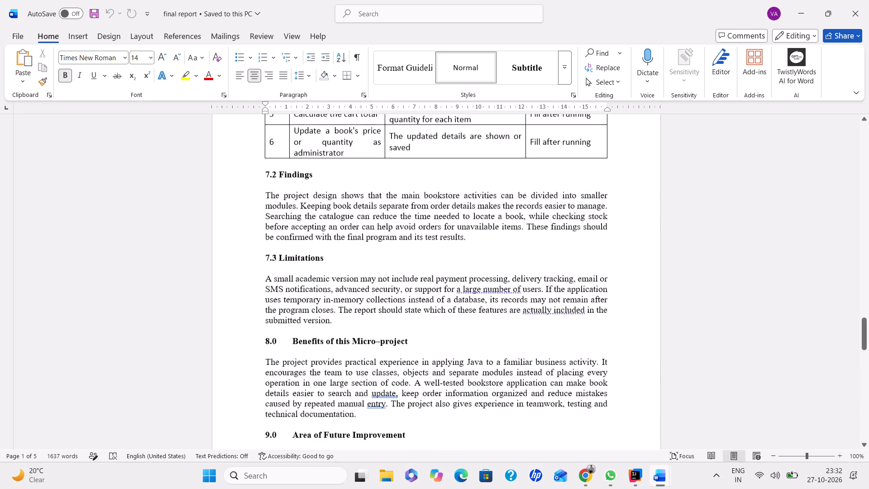
scroll(372, 276, "up", 8)
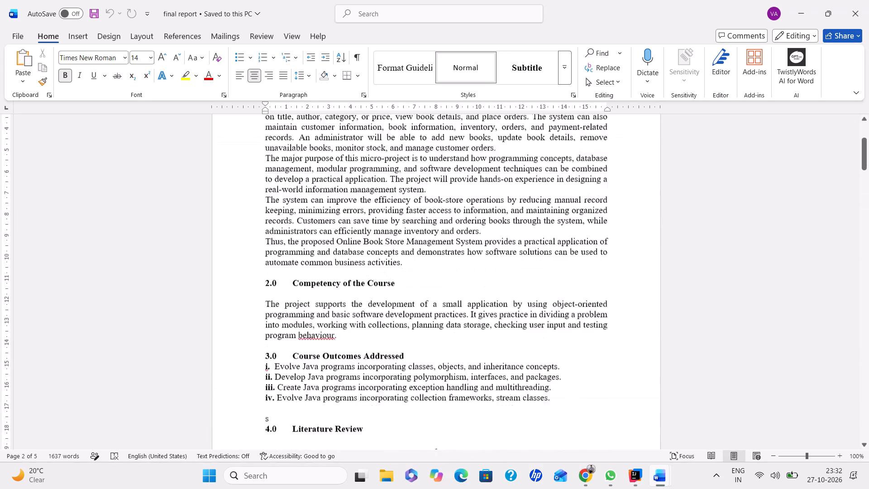
scroll(372, 276, "down", 1)
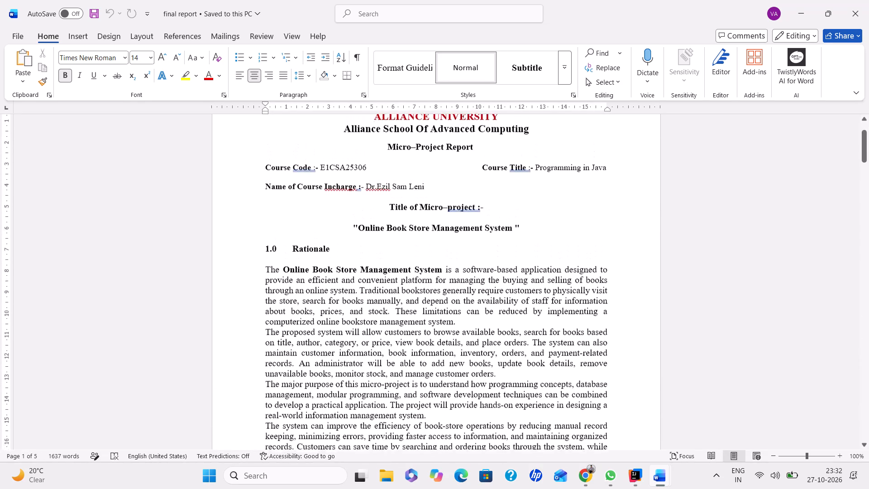
scroll(372, 276, "down", 2)
scroll(372, 276, "up", 2)
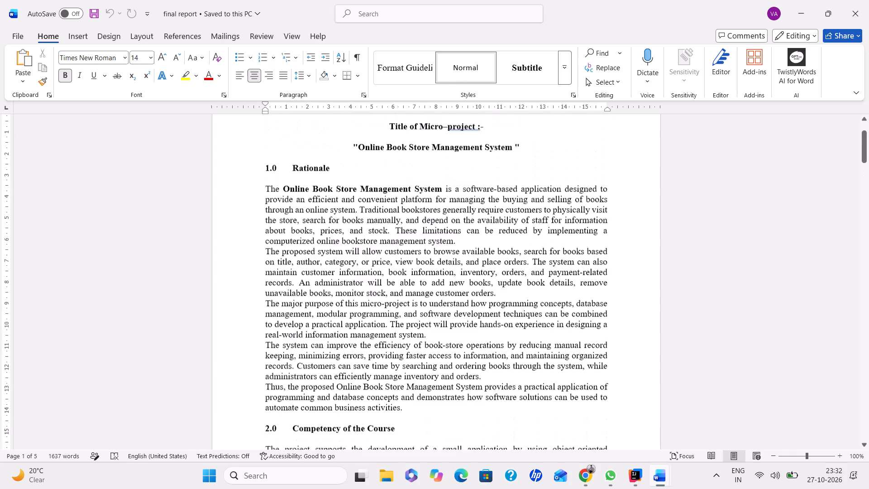
scroll(372, 276, "up", 1)
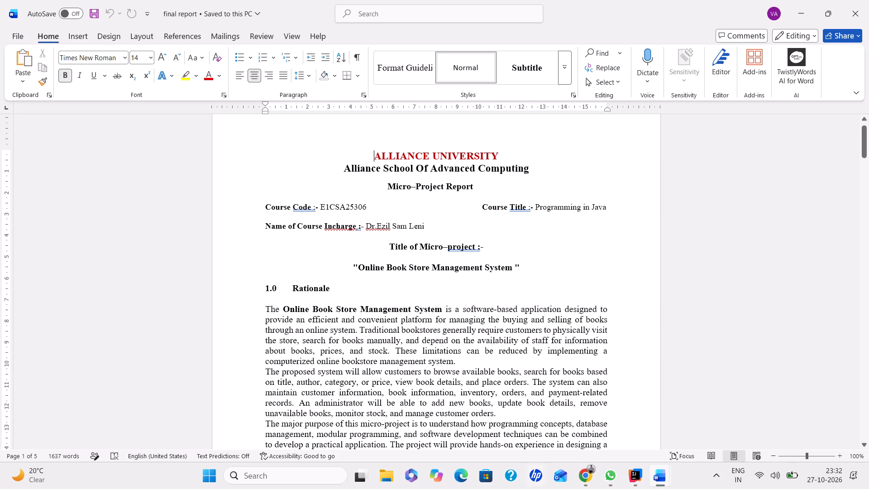
left_click(854, 11)
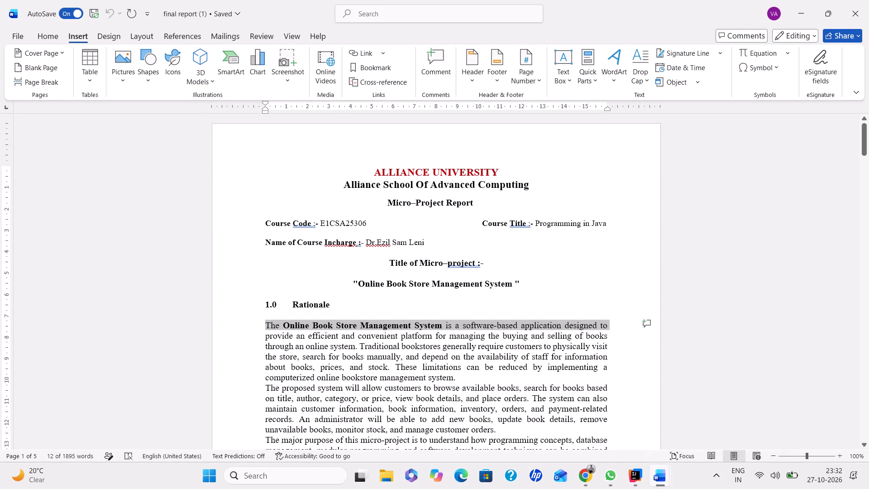
left_click(545, 249)
scroll(545, 249, "down", 1)
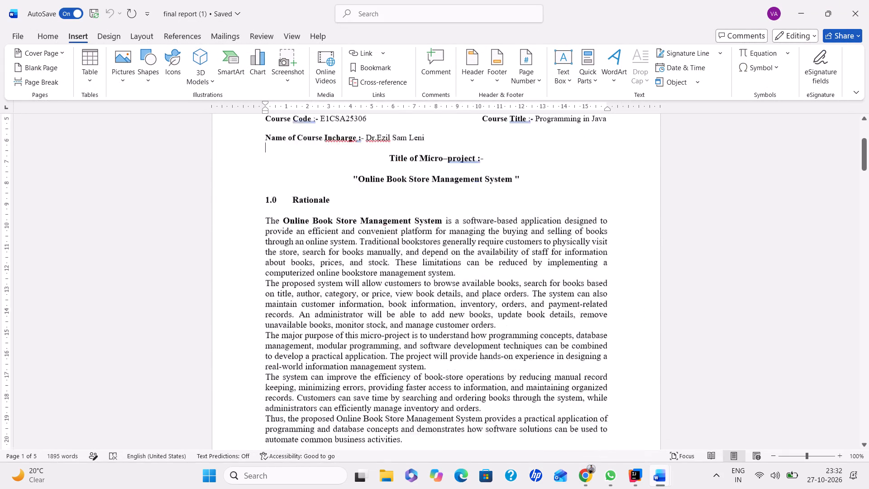
scroll(545, 249, "down", 4)
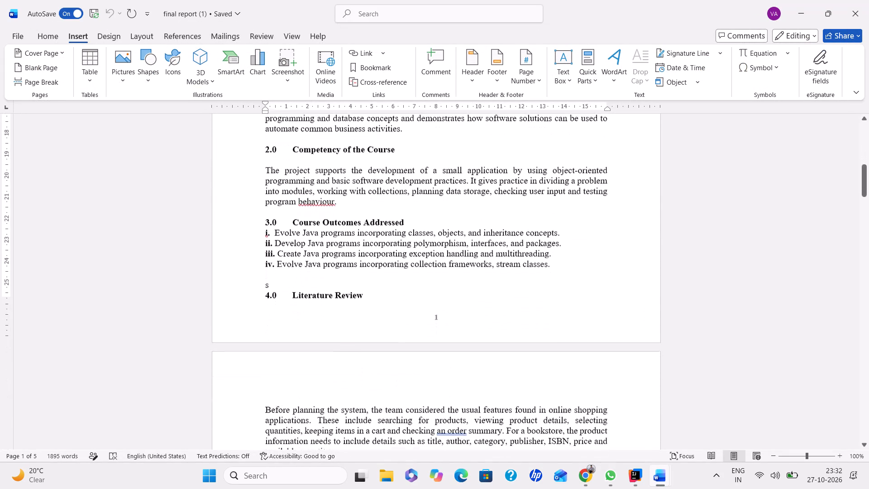
scroll(545, 249, "down", 1)
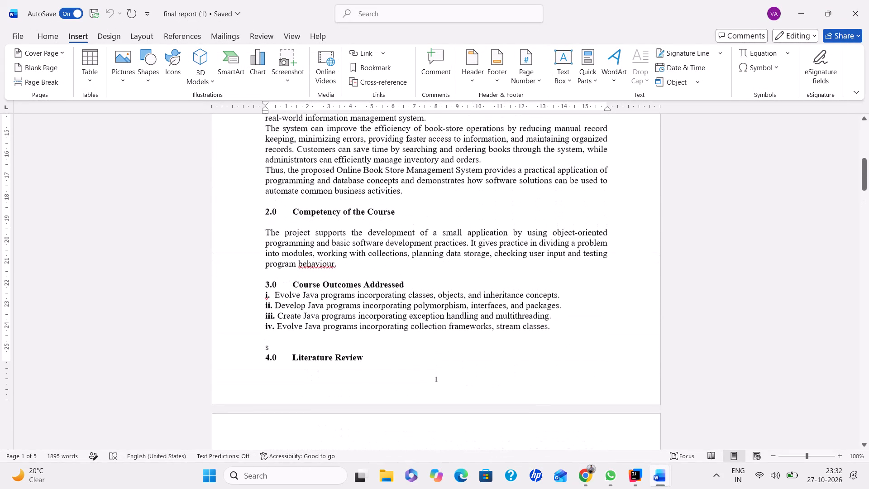
scroll(545, 249, "down", 2)
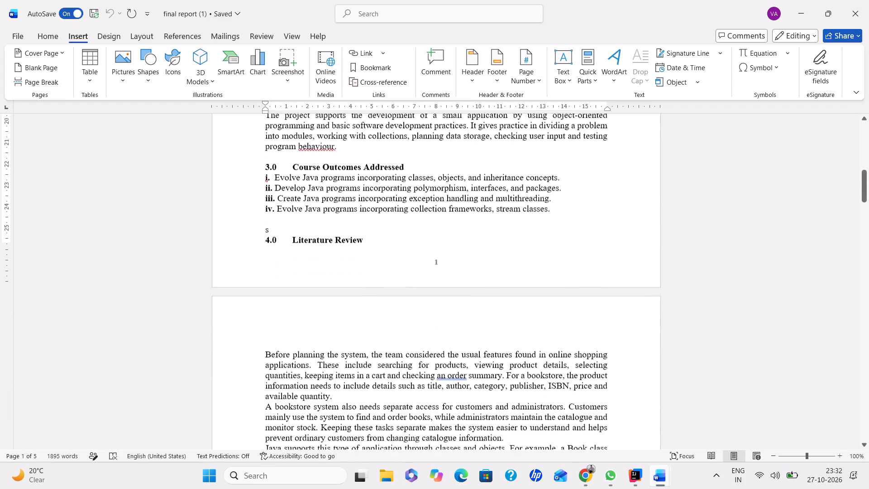
scroll(545, 249, "down", 3)
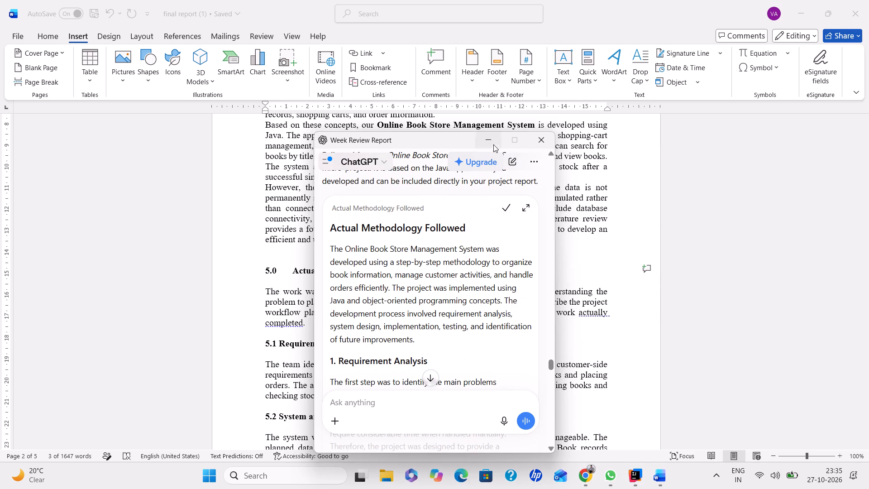
left_click(493, 144)
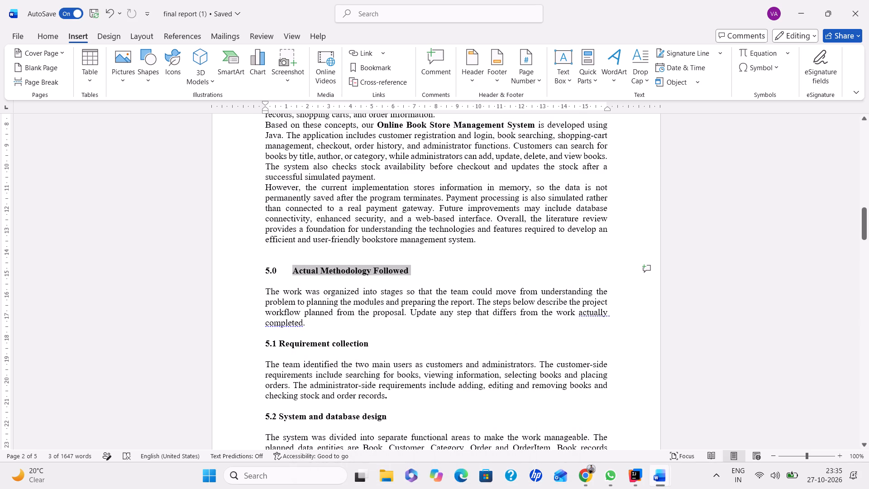
Replace the introductory paragraph under the 5.0 Actual Methodology Followed heading with the copied ChatGPT text.
left_click_drag(265, 293, 295, 323)
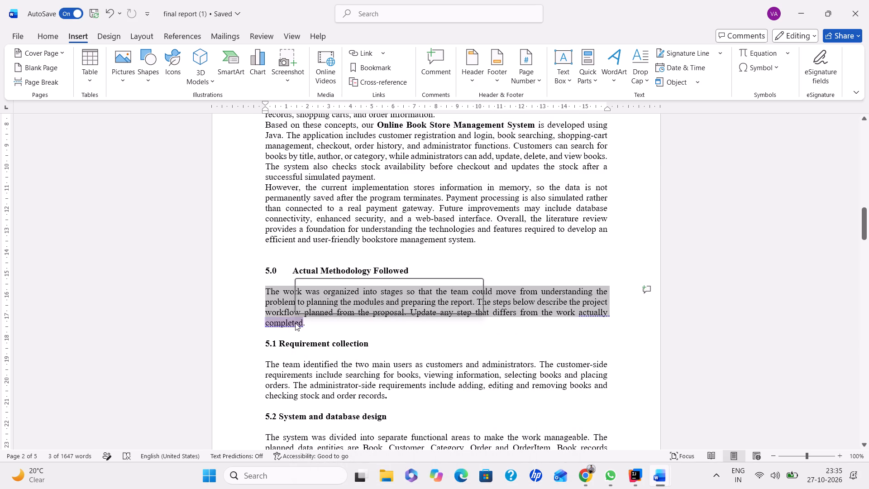
key("BackSpace")
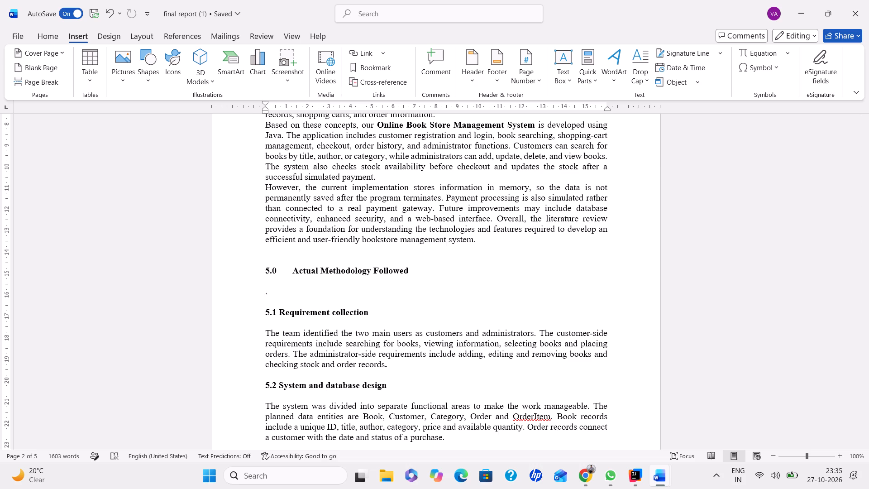
key("Right")
key("BackSpace")
key("ctrl+v")
Correct the flagged class names in the pasted methodology to "Book Store Management System", "Order Detail" and "Cart Item" using the spelling suggestions.
scroll(311, 253, "up", 2)
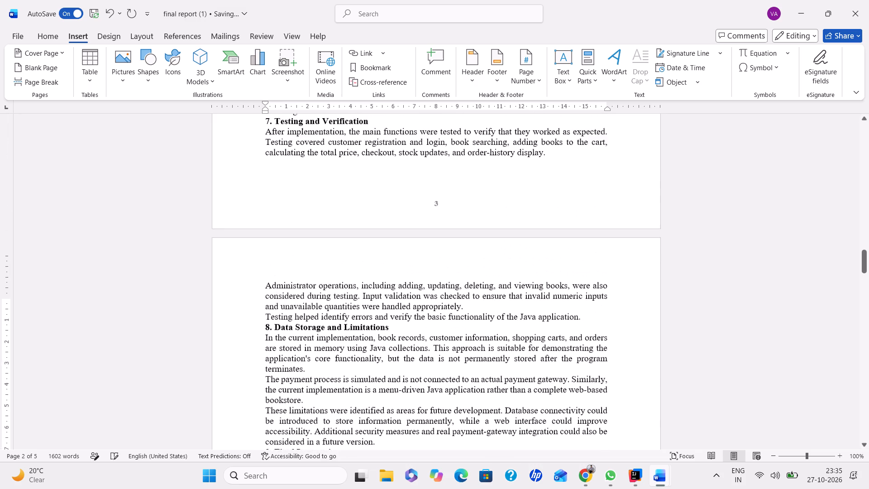
scroll(311, 253, "up", 5)
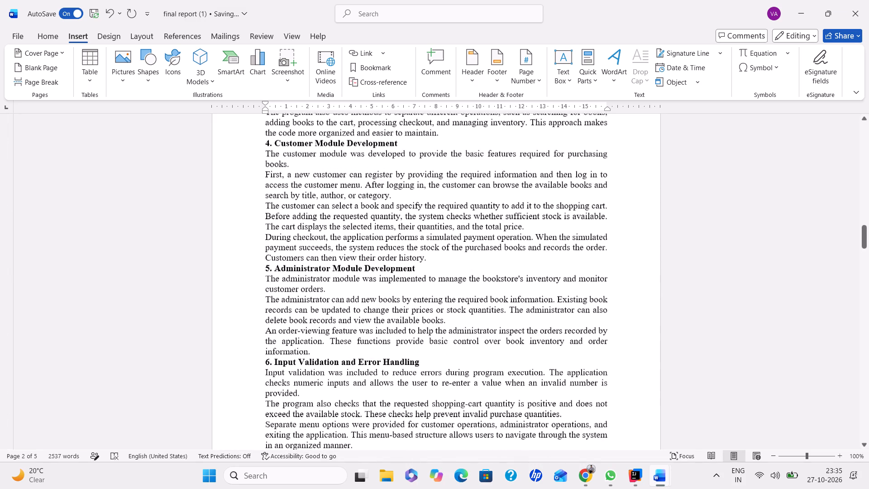
scroll(311, 253, "up", 2)
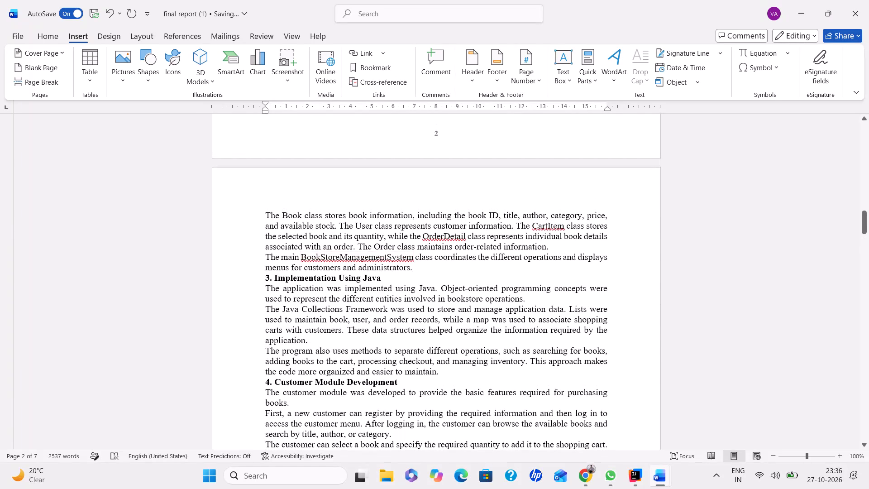
left_click(365, 259)
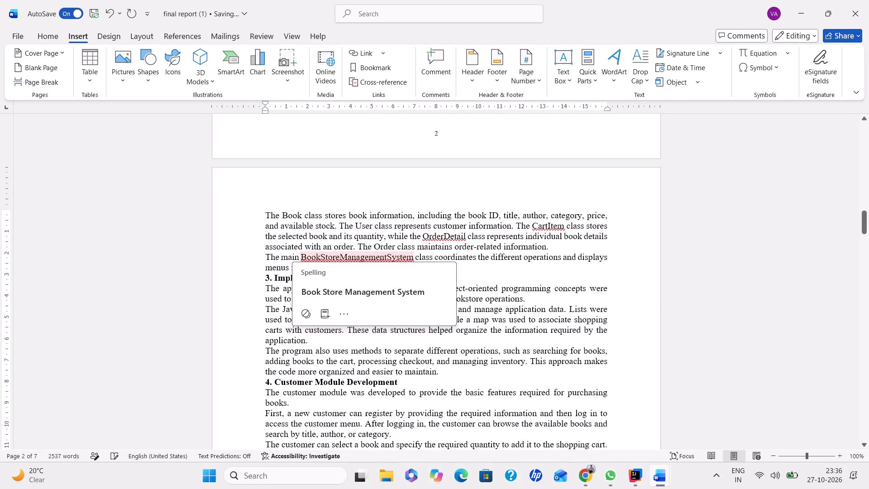
left_click(340, 295)
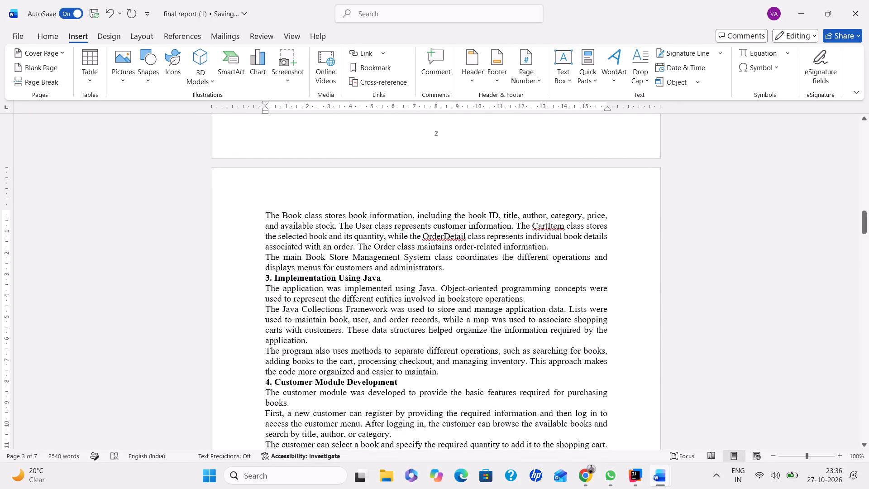
left_click(438, 240)
left_click(438, 265)
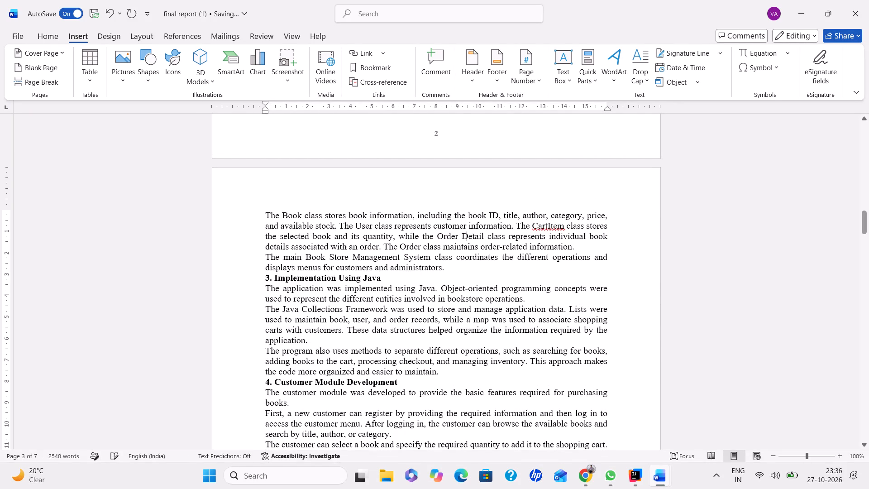
left_click(549, 222)
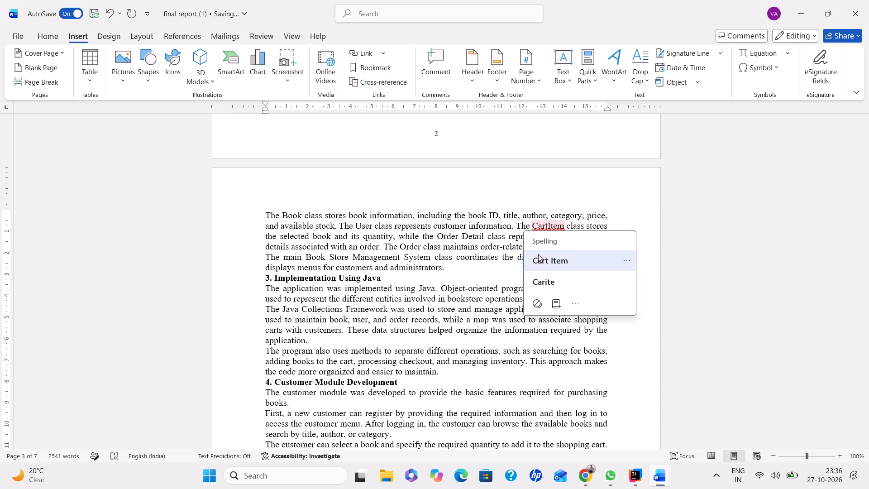
left_click(538, 254)
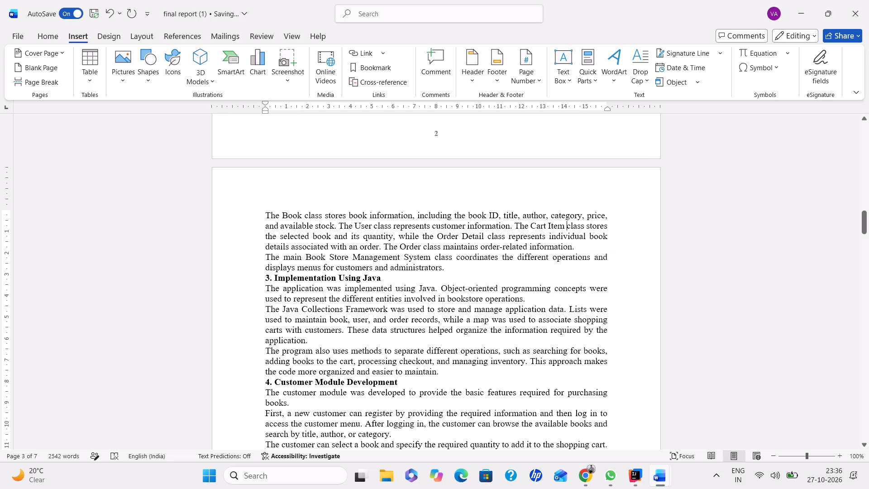
Remove the extra blank line between the end of the pasted methodology text and the 5.1 Requirement collection heading.
scroll(342, 276, "down", 4)
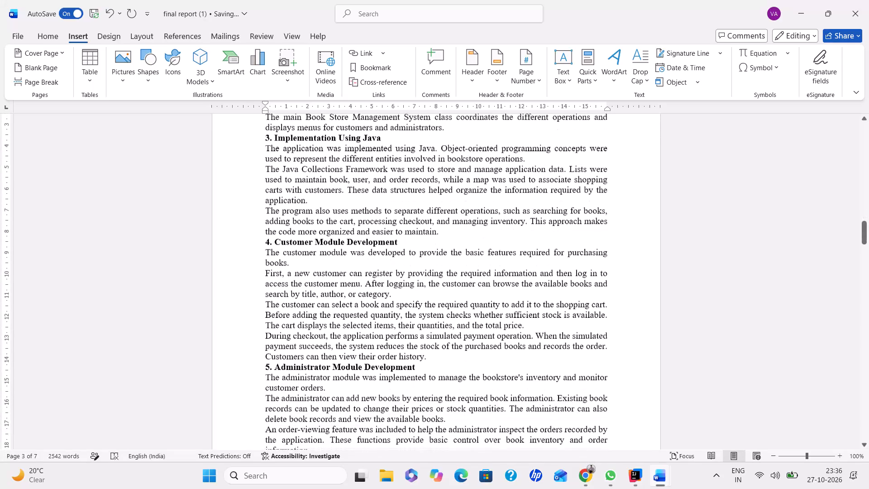
scroll(342, 276, "down", 2)
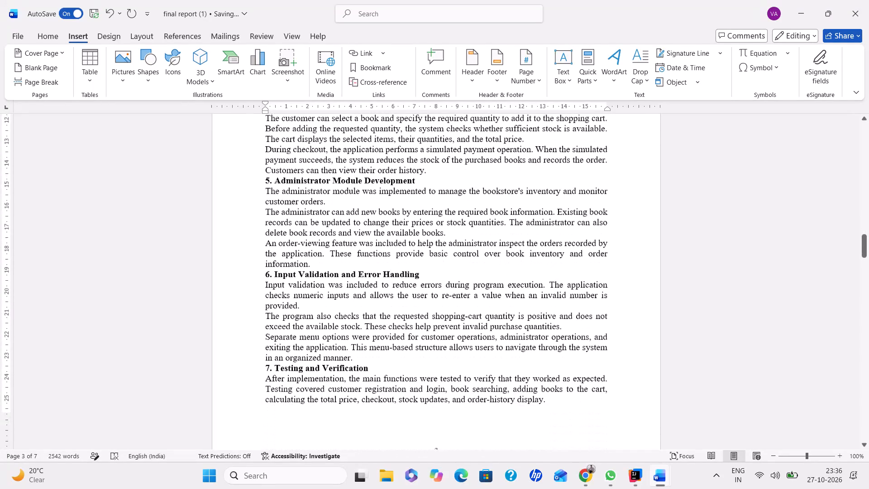
scroll(342, 276, "down", 4)
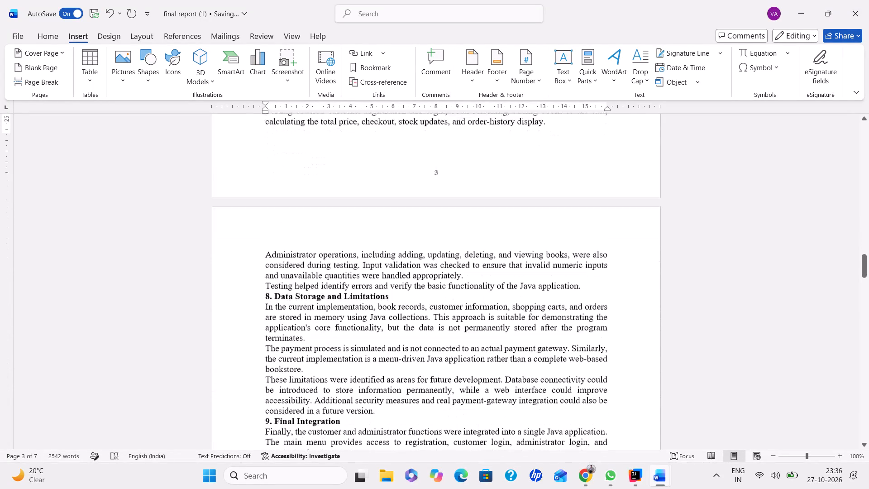
scroll(342, 276, "down", 3)
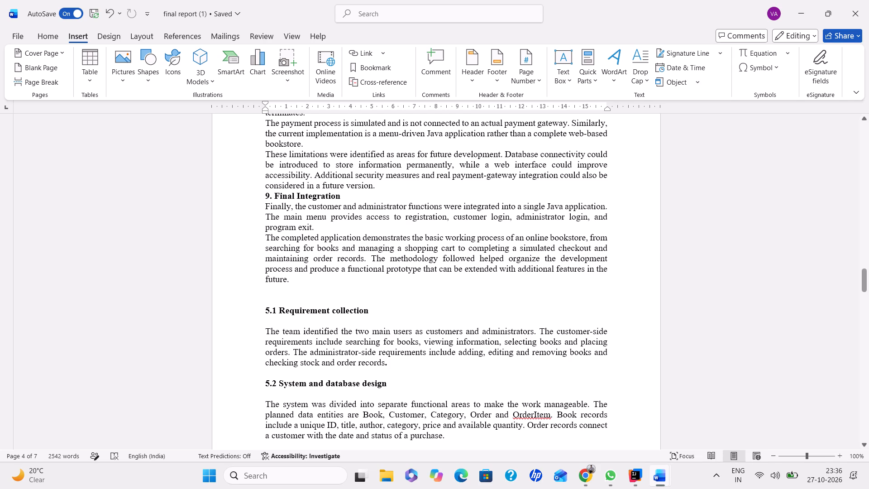
left_click(265, 306)
key("BackSpace")
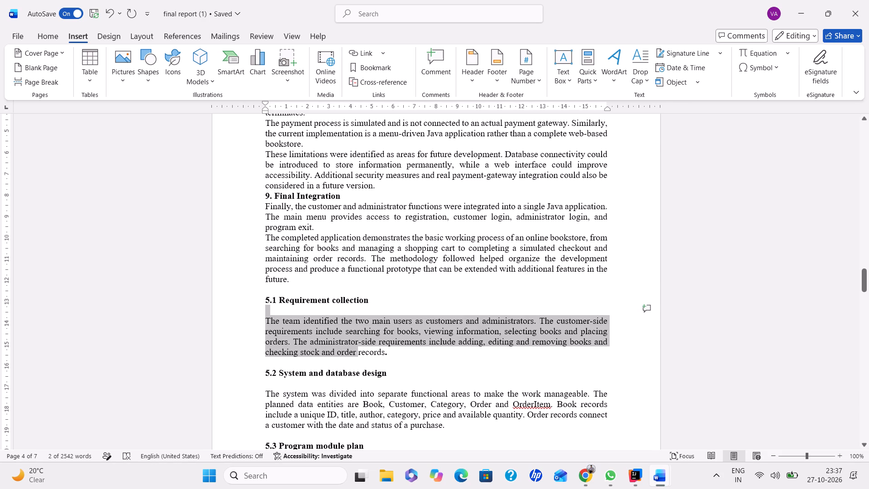
left_click_drag(363, 360, 389, 350)
key("BackSpace")
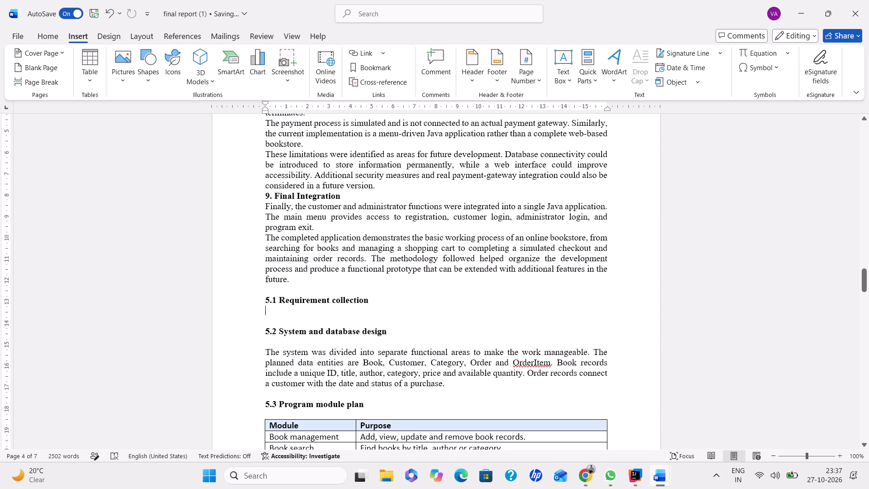
Paste the copied ChatGPT text under the 5.1 Requirement collection heading.
key("ctrl+v")
Delete the duplicate "Requirement Collection" title line at the start of the pasted text under heading 5.1.
scroll(356, 284, "up", 1)
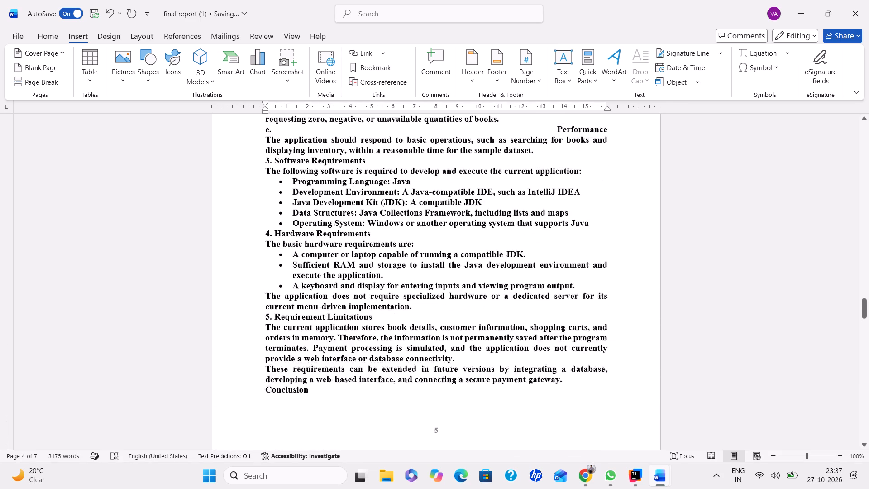
scroll(356, 284, "up", 4)
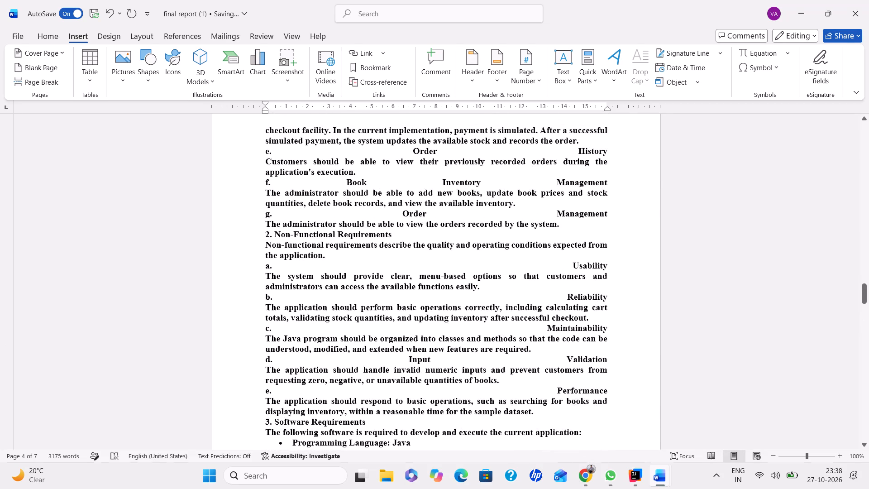
scroll(356, 284, "up", 3)
scroll(348, 240, "up", 1)
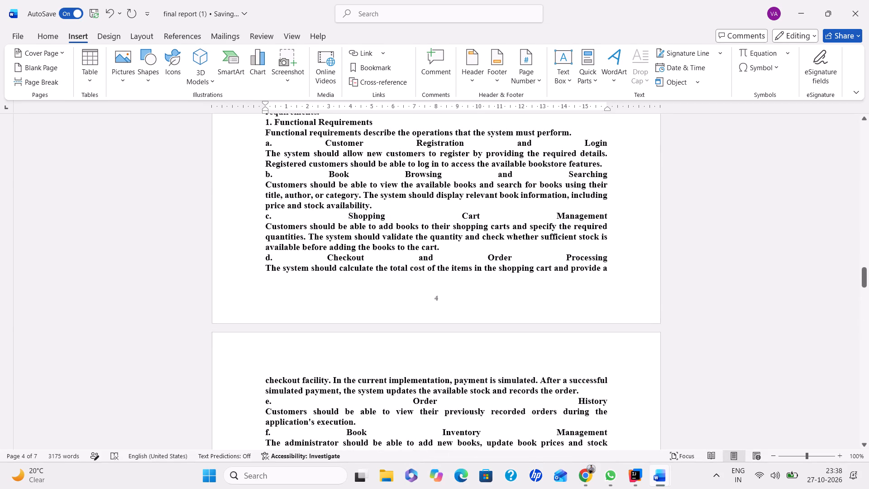
scroll(348, 240, "up", 2)
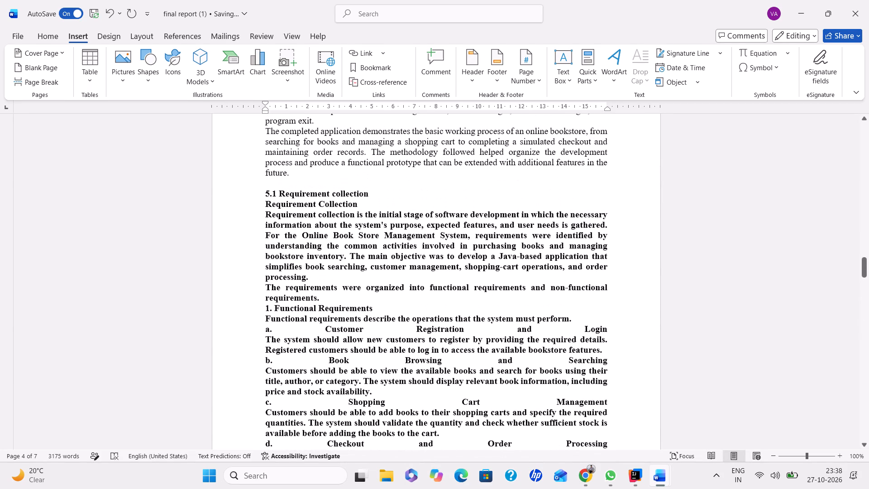
left_click_drag(359, 207, 339, 205)
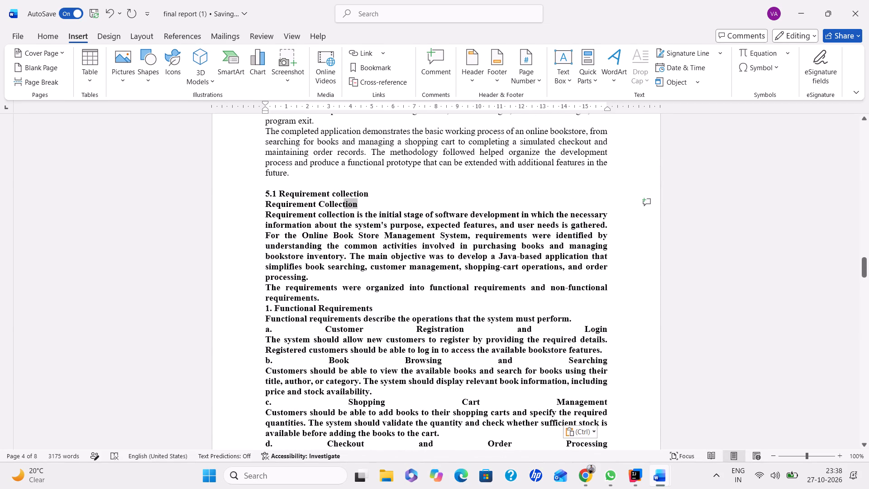
left_click_drag(339, 205, 282, 203)
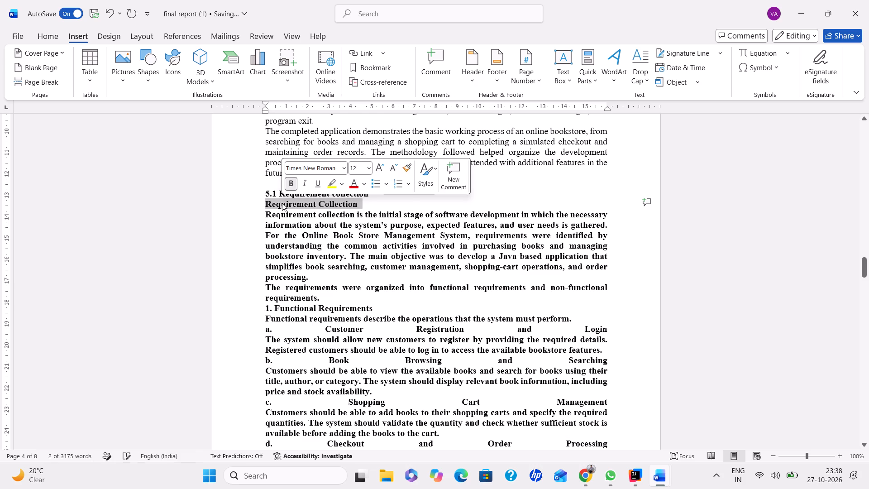
key("BackSpace")
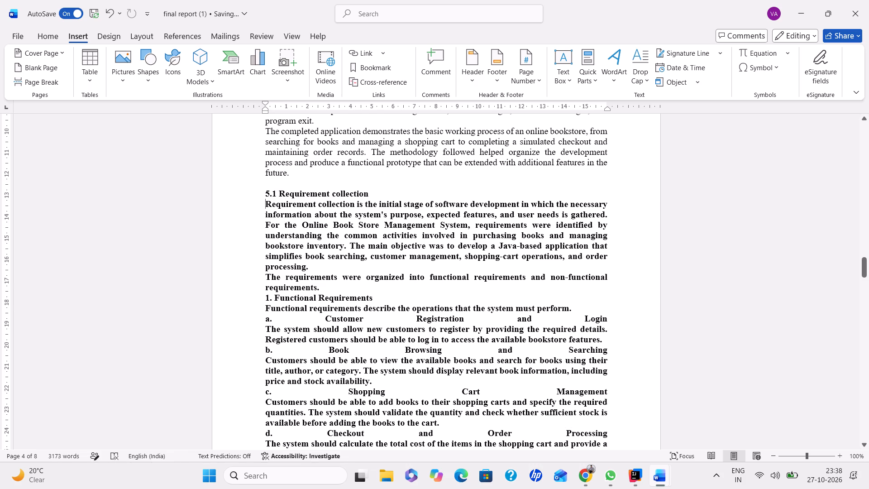
Remove bold formatting from all the pasted section 5.1 text, from its opening paragraph through the end of its Conclusion.
left_click_drag(266, 203, 335, 417)
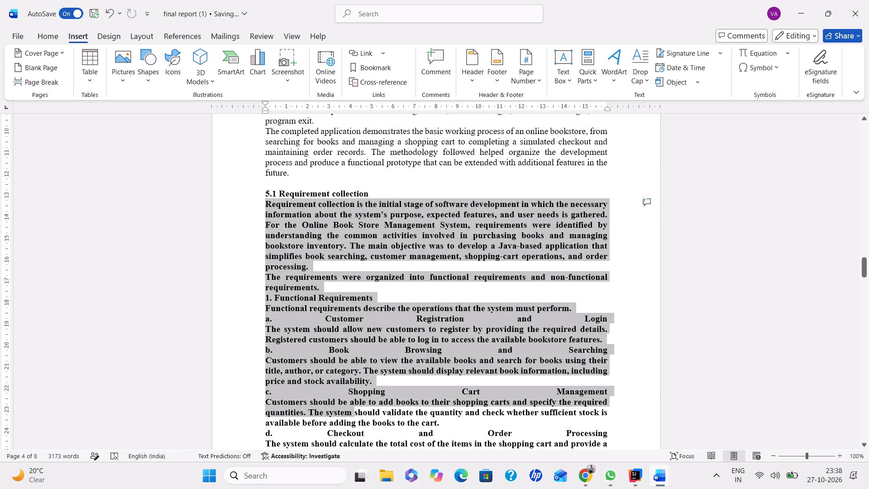
left_click_drag(335, 417, 438, 434)
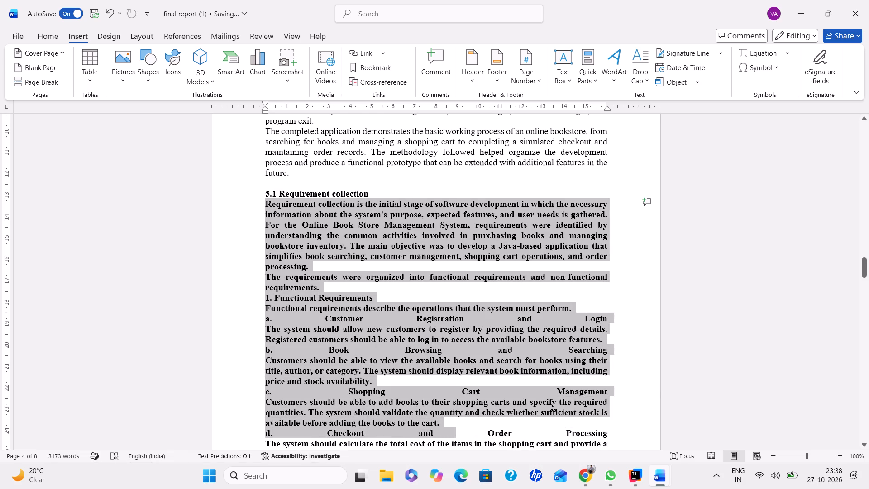
left_click_drag(438, 434, 423, 421)
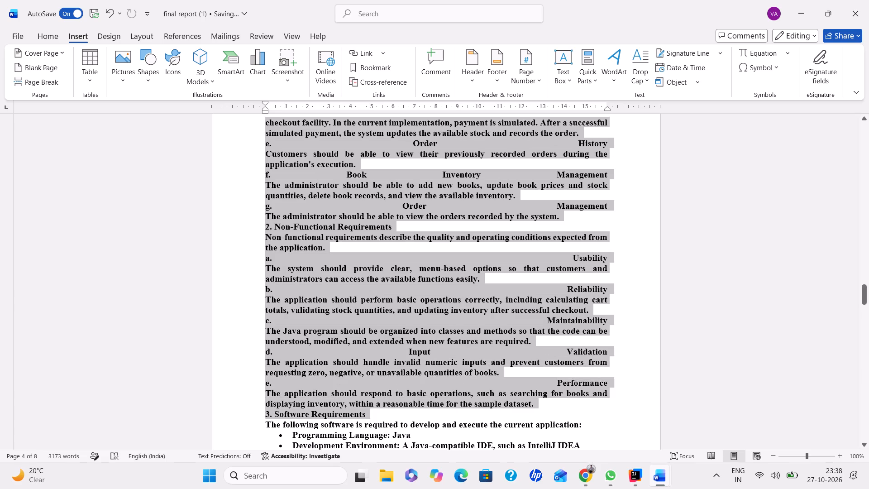
left_click_drag(423, 421, 424, 451)
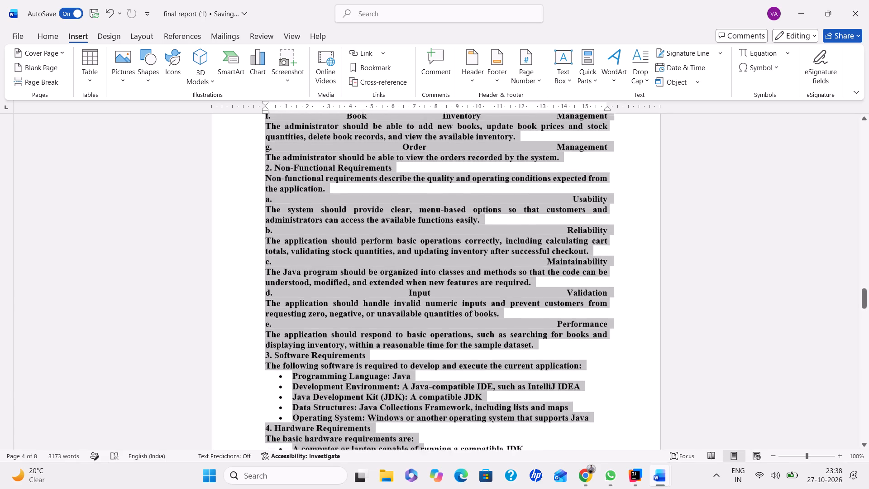
left_click_drag(424, 451, 423, 443)
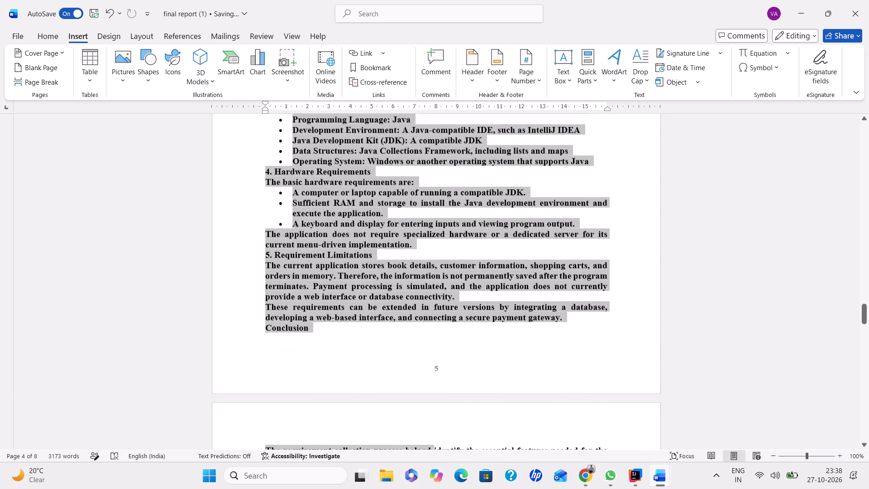
left_click_drag(423, 443, 434, 452)
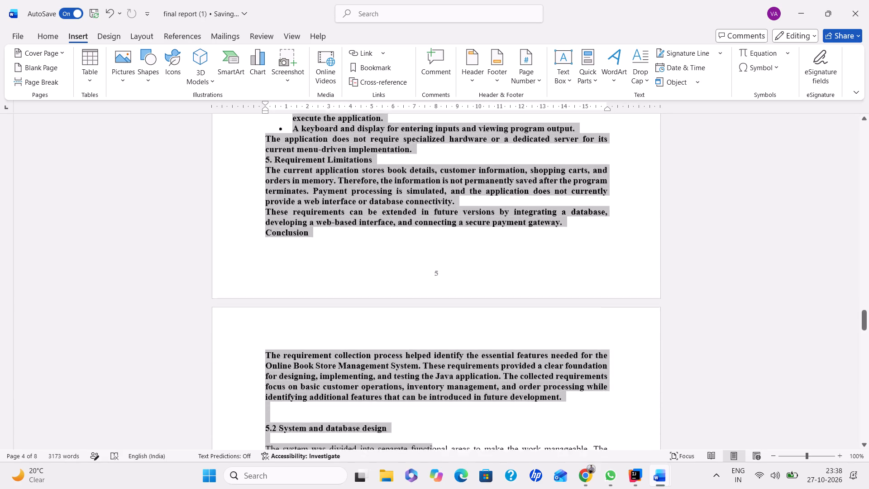
left_click_drag(434, 452, 476, 344)
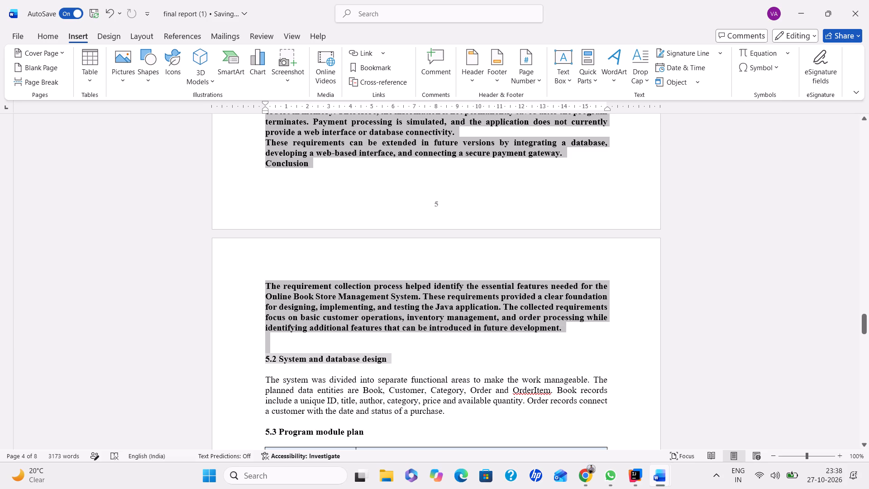
left_click_drag(476, 344, 622, 332)
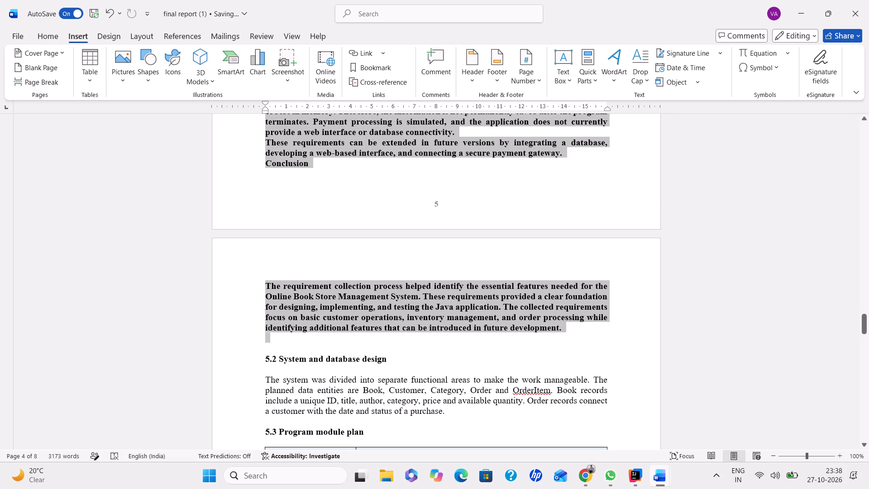
left_click_drag(622, 332, 613, 332)
left_click(618, 313)
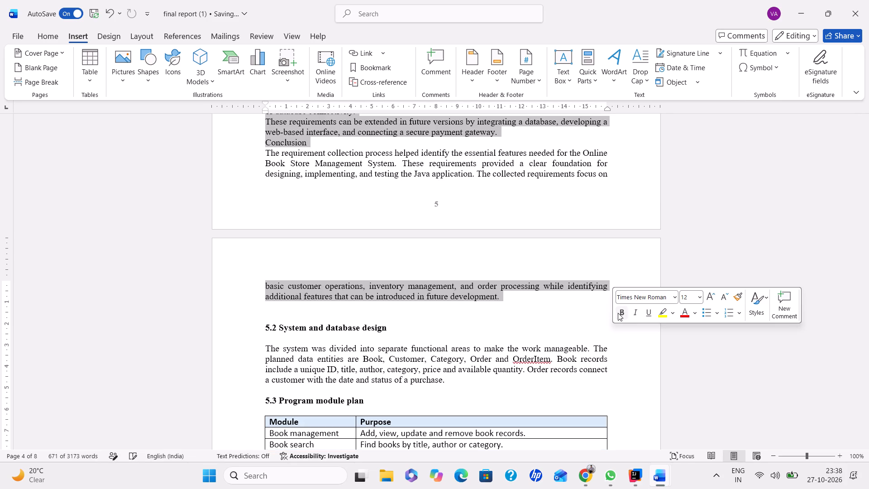
left_click(511, 230)
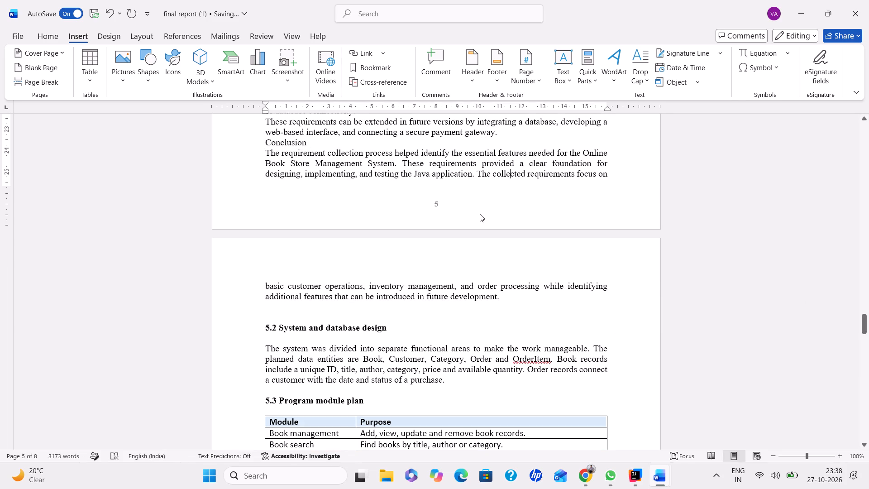
Close the wide gaps after "a." and between "Customer" and "Registration" in the first functional requirement's title by deleting the spaces.
scroll(402, 210, "up", 3)
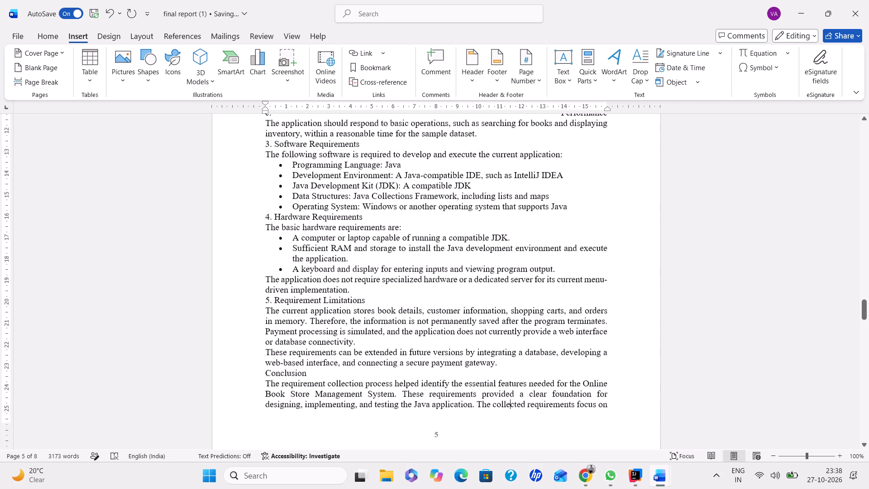
scroll(402, 210, "up", 8)
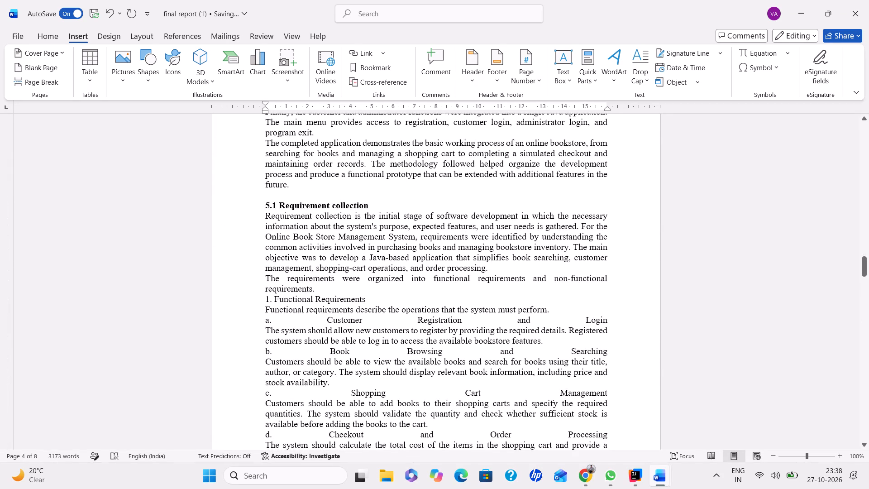
left_click(327, 321)
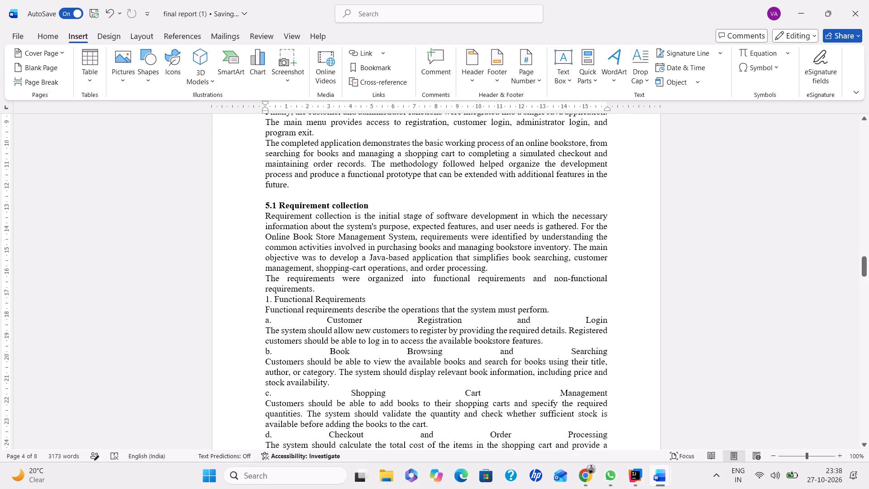
key("BackSpace")
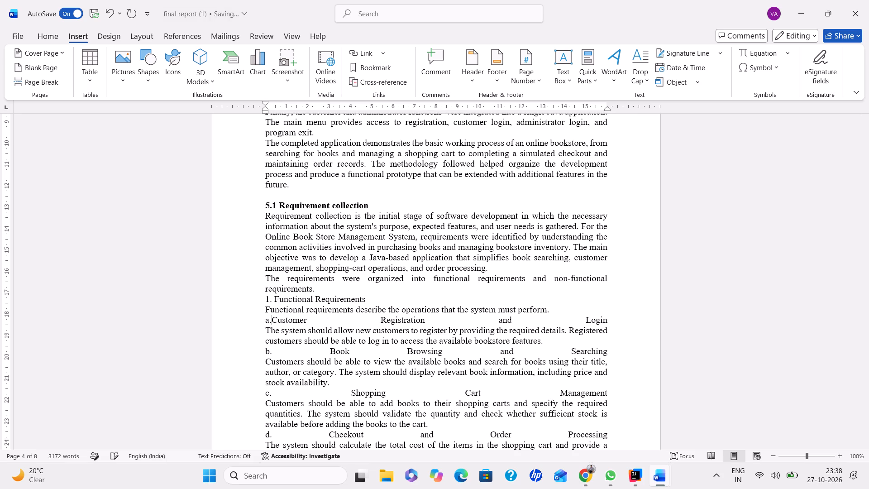
key("Right")
key("Right")
key("Right")
key("Right")
key("Right")
key("Right")
key("Right")
key("Right")
key("Right")
key("Right")
key("Right")
key("Right")
key("Right")
key("Right")
key("Right")
key("Right")
key("Left")
key("Left")
key("Left")
key("Left")
key("Left")
key("Left")
key("Left")
key("BackSpace")
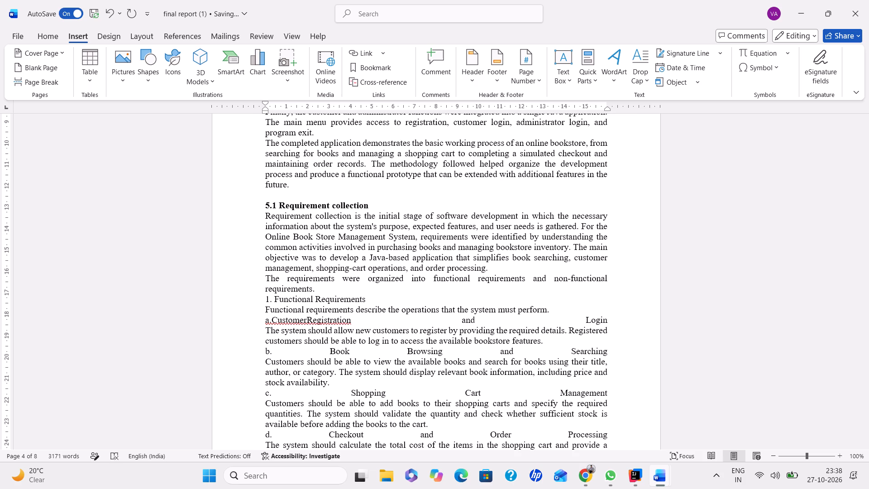
key("space")
key("BackSpace")
Delete the spaces before and after "and" in the same title so it reads "a.CustomerRegistrationandLogin".
left_click(463, 321)
key("BackSpace")
key("Right")
key("Right")
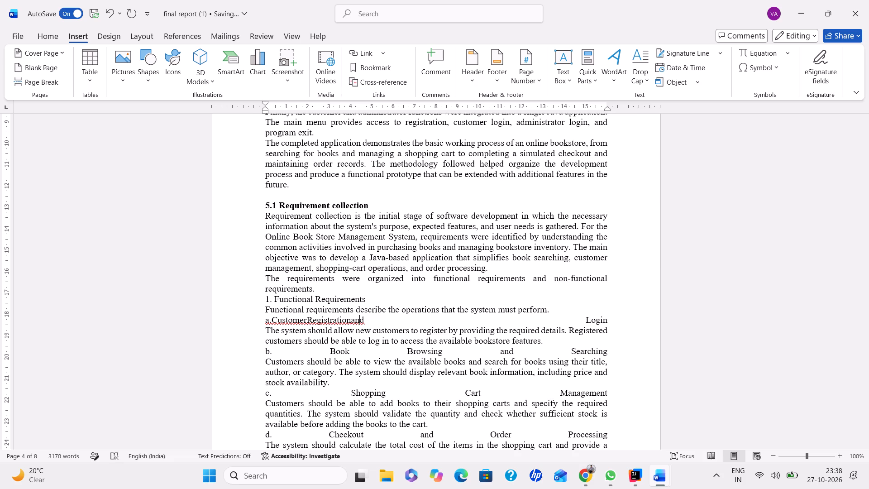
key("Right")
key("Right")
key("Right")
key("Left")
key("BackSpace")
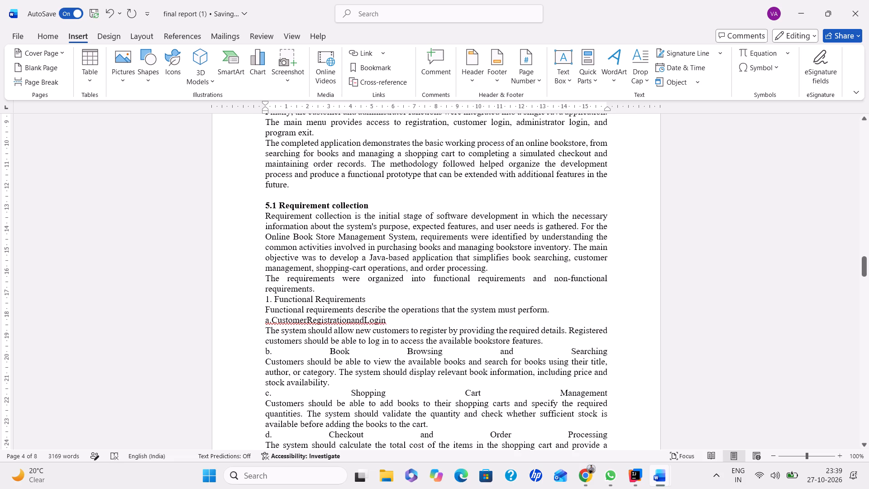
Make the text "CustomerRegistrationandLogin" after "a." bold.
left_click(320, 320)
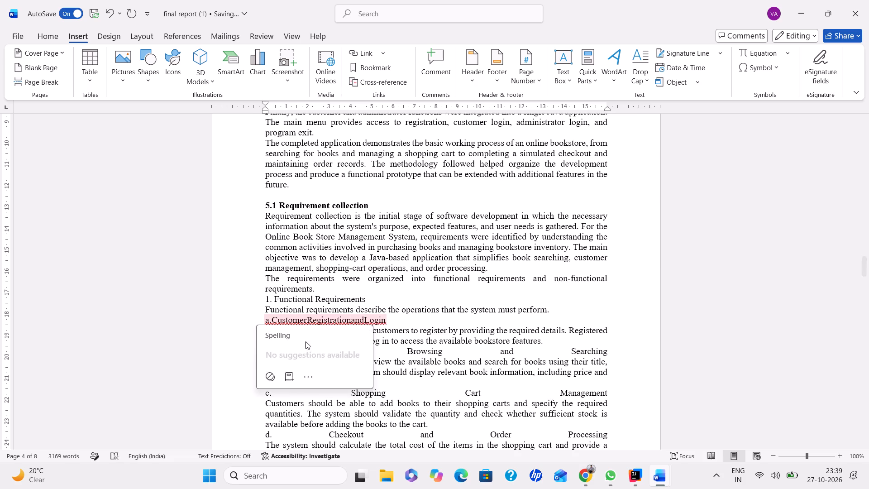
left_click(388, 321)
left_click_drag(388, 321, 296, 320)
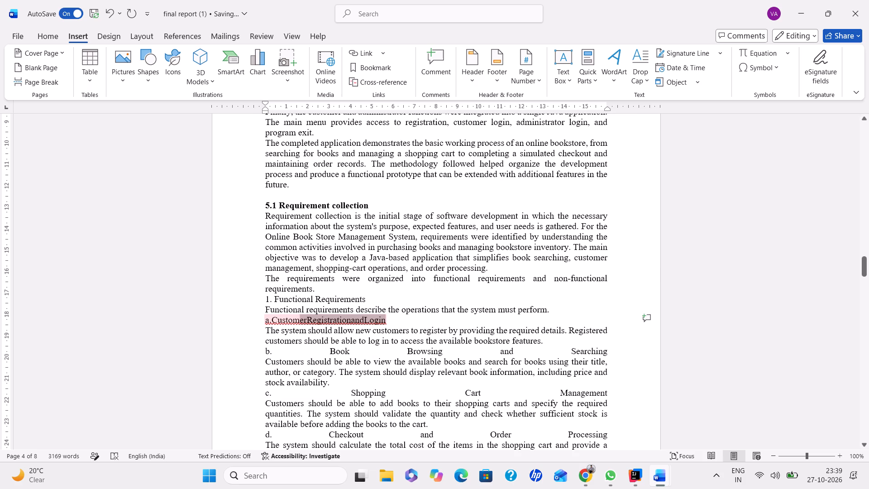
left_click_drag(296, 320, 273, 323)
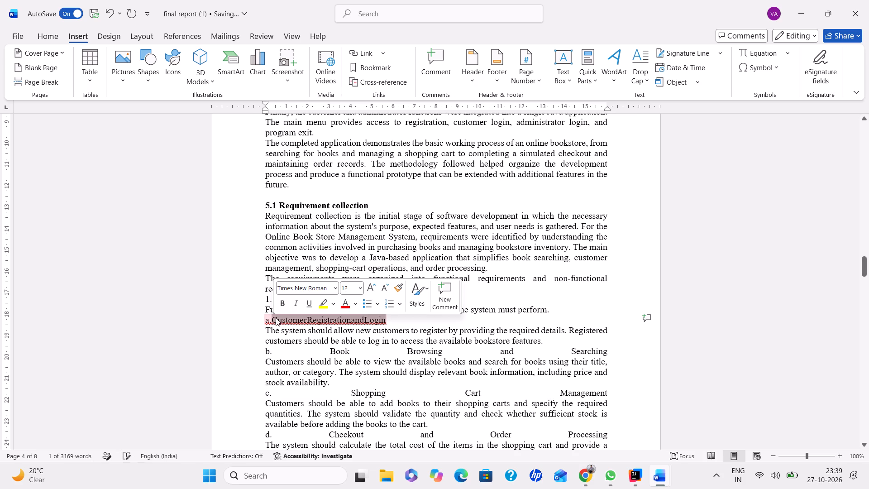
left_click(281, 303)
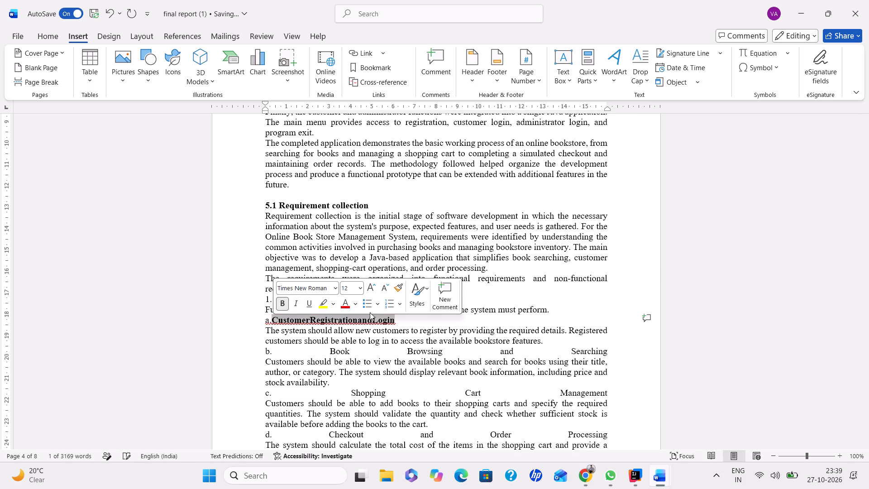
Add a colon at the end of the "a.CustomerRegistrationandLogin" title.
left_click(449, 320)
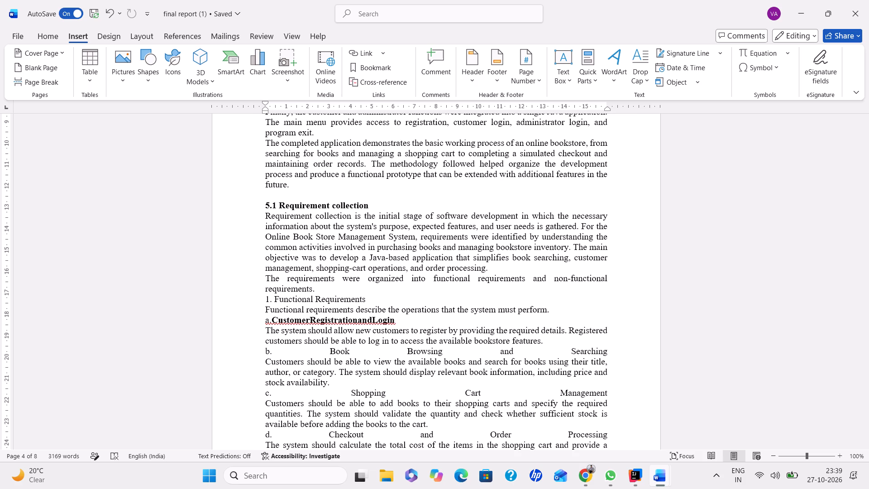
key("shift+colon")
Make the entire first functional requirement title "a.CustomerRegistrationandLogin:" bold, including its "a." label and colon.
left_click_drag(262, 321, 341, 318)
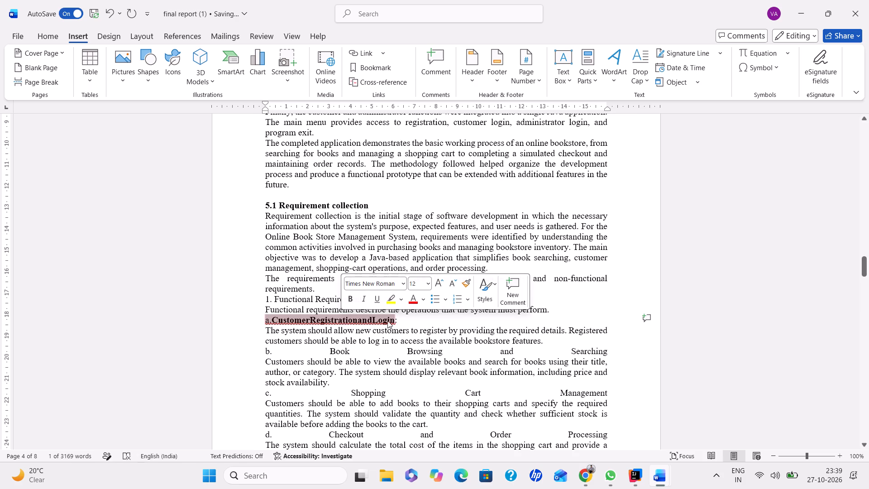
left_click(397, 321)
left_click_drag(397, 321, 262, 318)
left_click(269, 298)
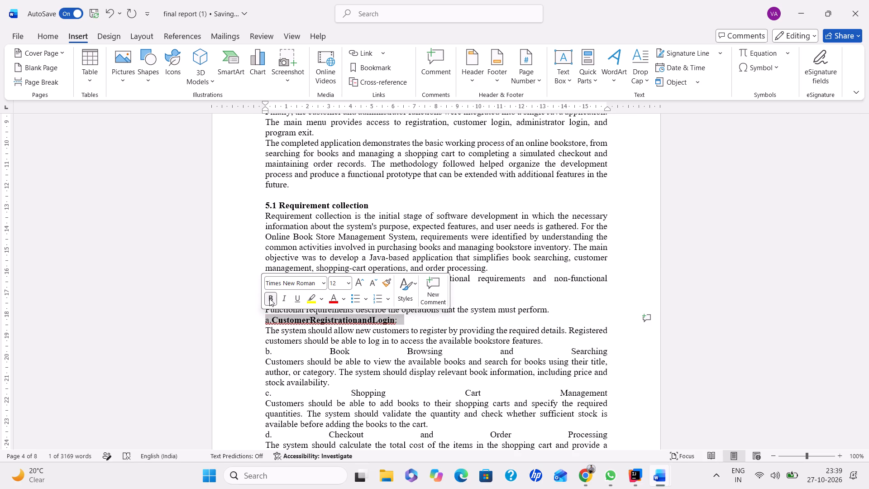
left_click(430, 323)
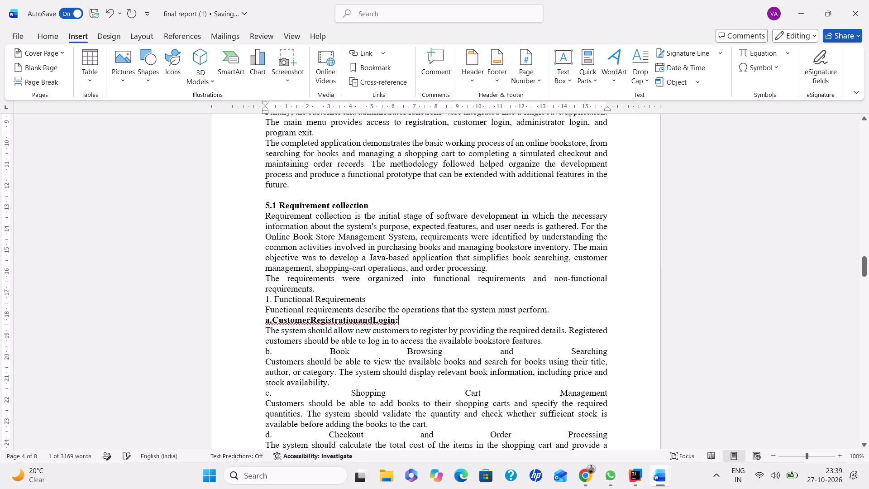
Delete the spaces between the words of the second functional requirement's title so they read "BookBrowsingandSearching".
left_click(405, 353)
key("BackSpace")
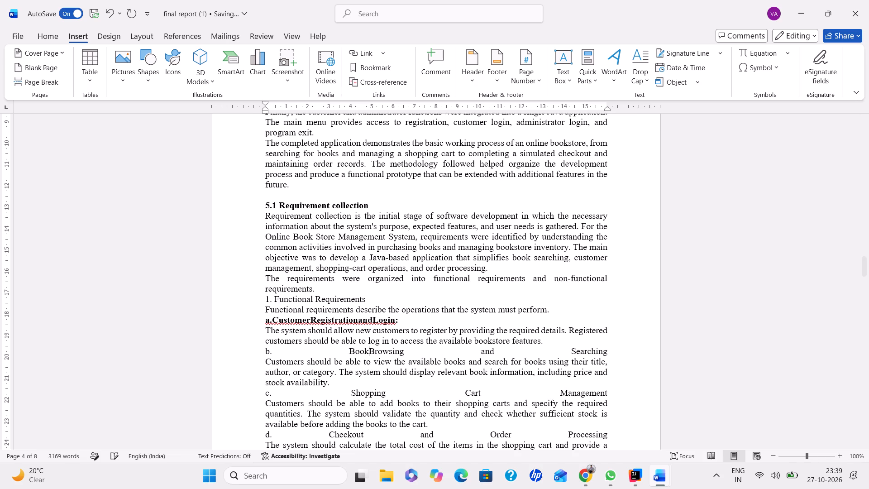
key("Right")
key("Right")
key("Right")
key("Right")
key("Right")
key("Right")
key("Right")
key("Right")
key("Right")
key("Right")
key("Right")
key("Right")
key("Right")
key("Right")
key("Right")
key("Right")
key("Right")
key("Right")
key("Right")
key("Right")
key("Left")
key("Left")
key("Left")
key("Left")
key("Left")
key("Left")
key("Left")
key("Left")
key("Left")
key("BackSpace")
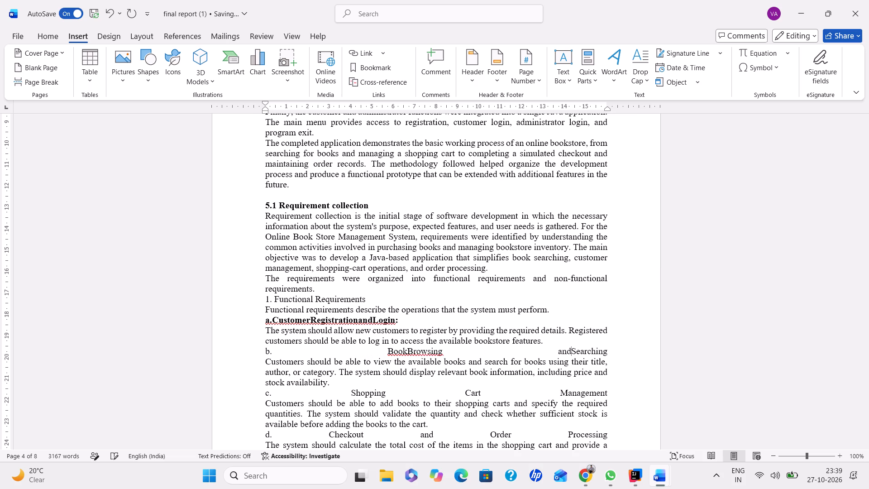
key("Left")
key("Left")
key("Left")
key("BackSpace")
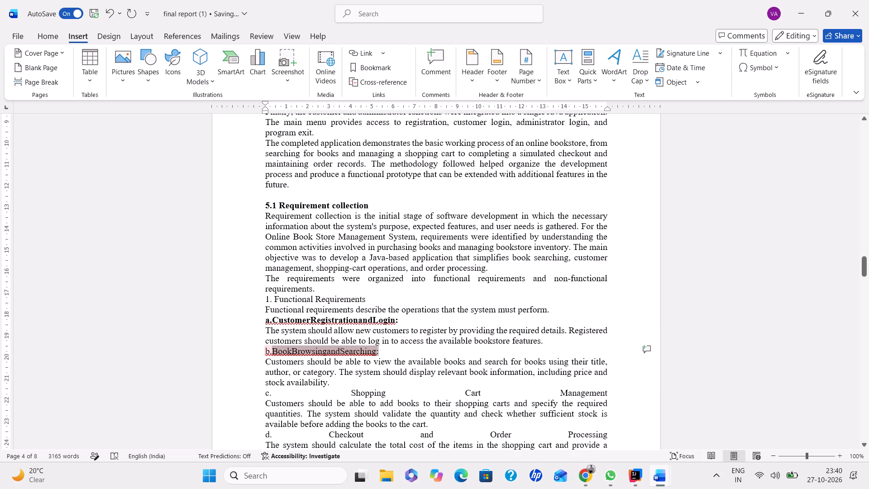
left_click_drag(318, 351, 257, 350)
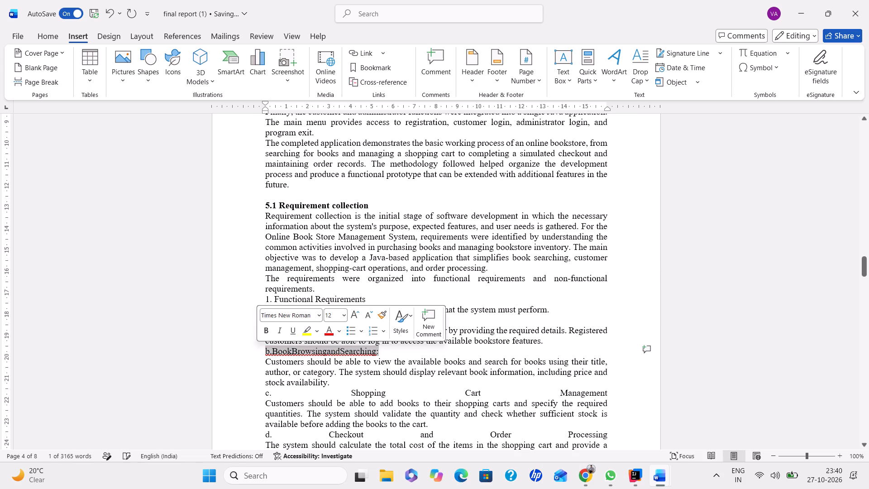
left_click(267, 331)
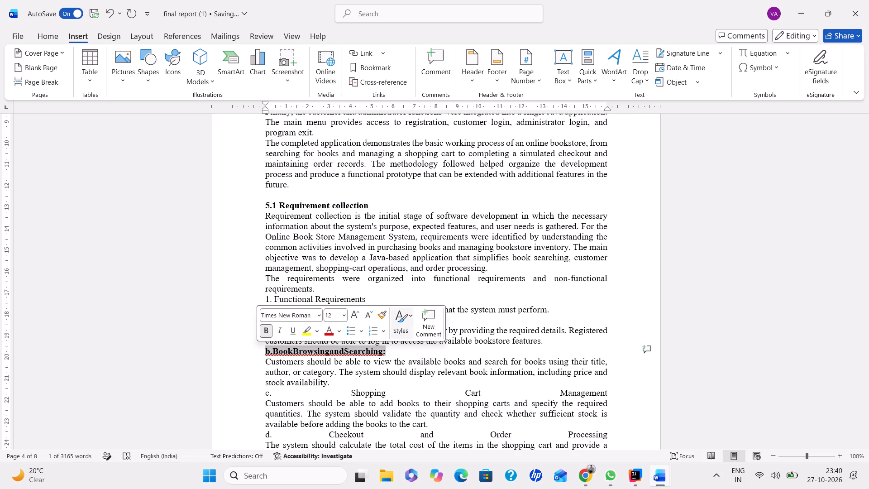
left_click(388, 354)
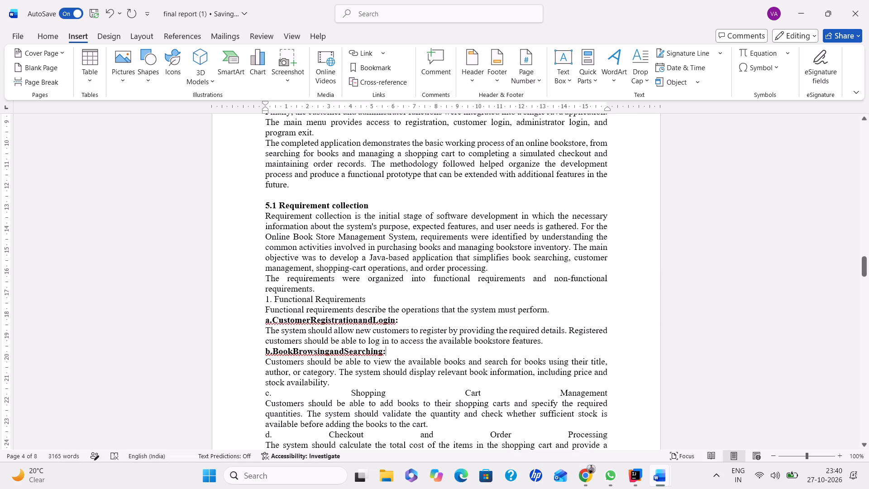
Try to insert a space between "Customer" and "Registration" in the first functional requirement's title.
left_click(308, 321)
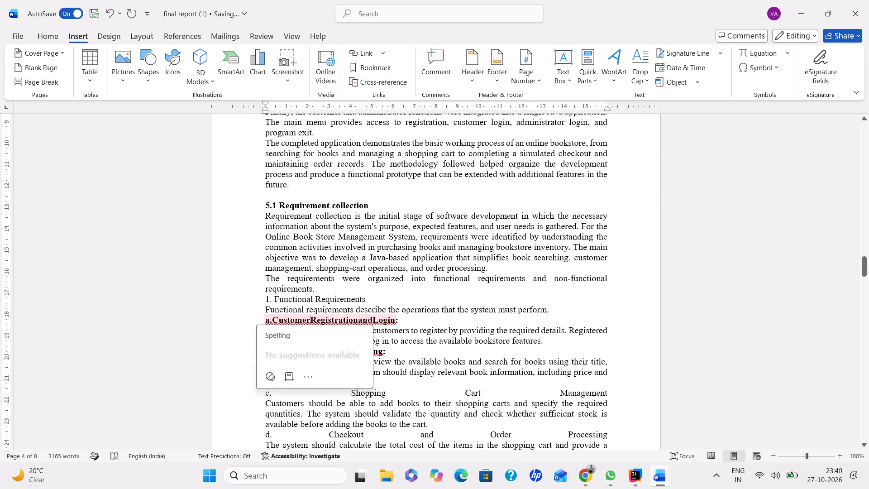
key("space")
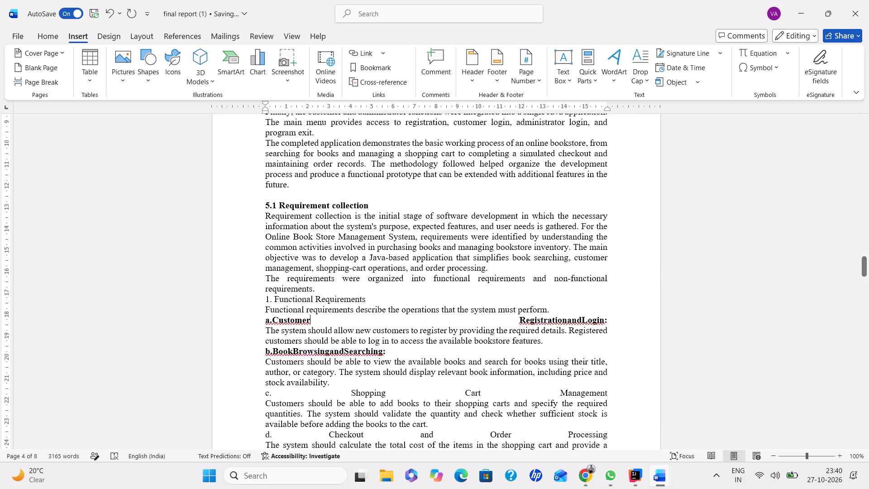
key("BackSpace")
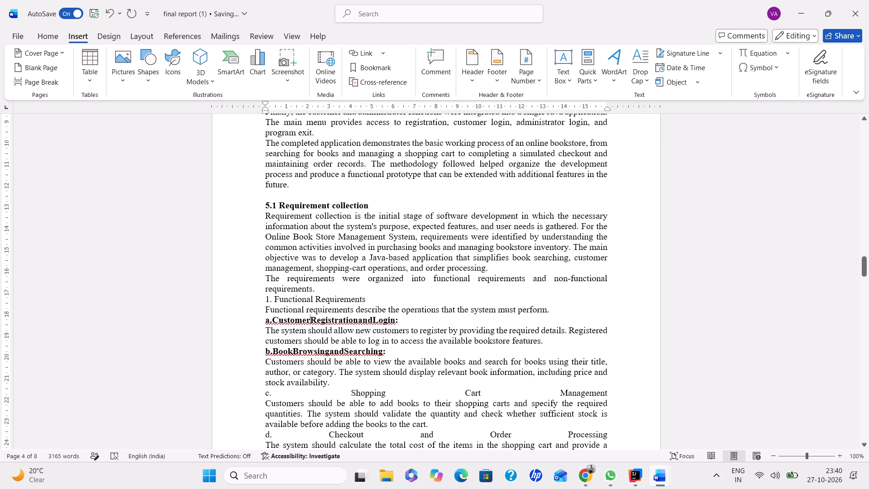
Delete all the spaces in the third functional requirement's title so it reads "c.ShoppingCartManagement".
left_click(560, 393)
key("BackSpace")
key("Left")
key("Left")
key("Left")
key("Left")
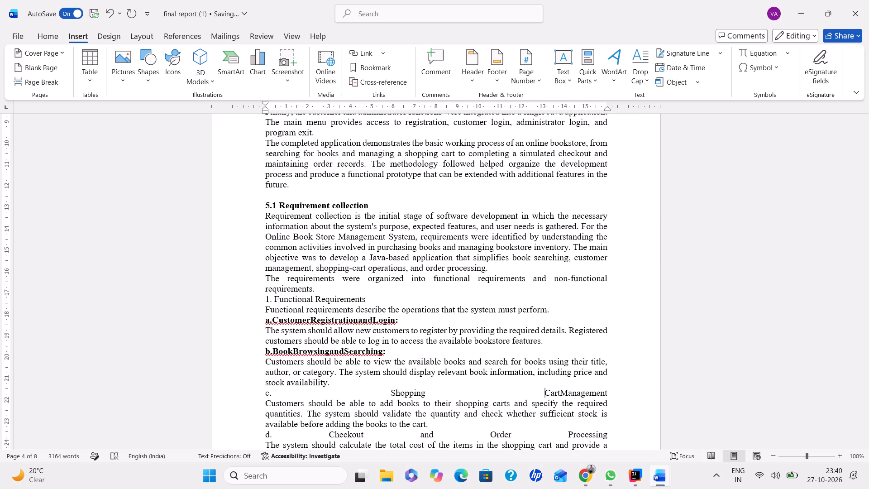
key("BackSpace")
key("Left")
key("Left")
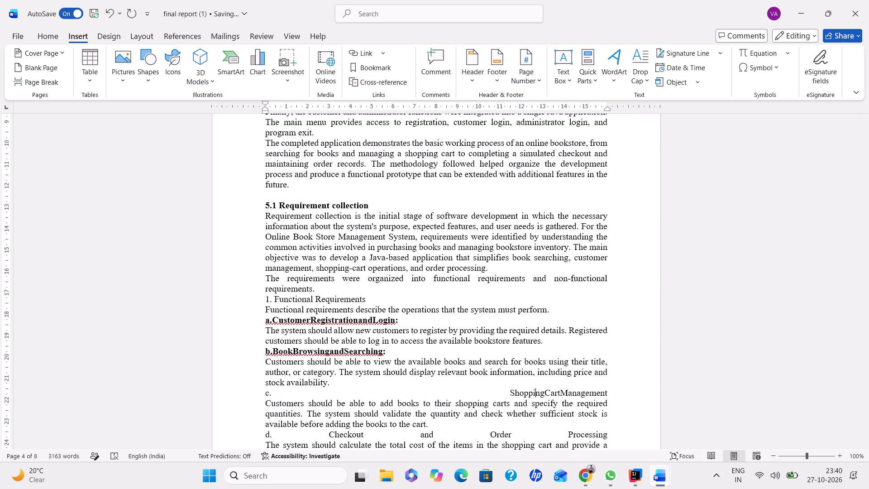
key("Left")
key("Left")
key("Left")
key("Left")
key("Left")
key("Left")
key("BackSpace")
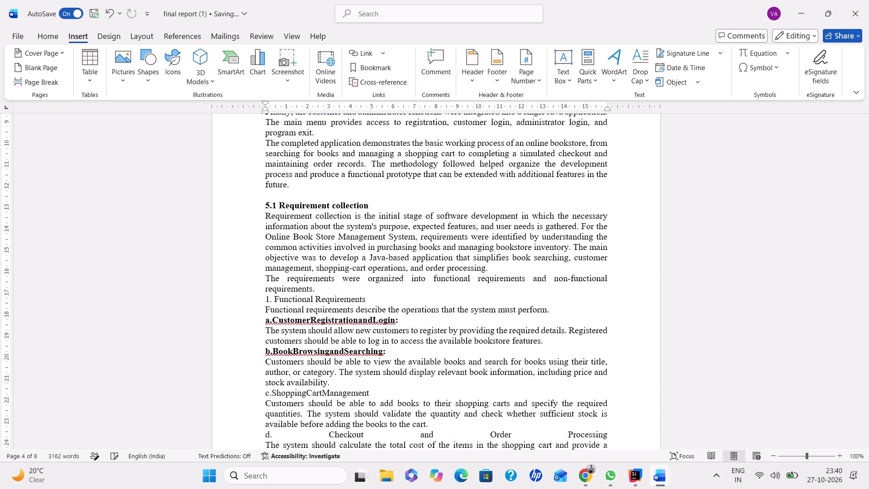
Add a colon at the end of the "c.ShoppingCartManagement" title and make the whole title bold.
left_click(372, 394)
key("shift+colon")
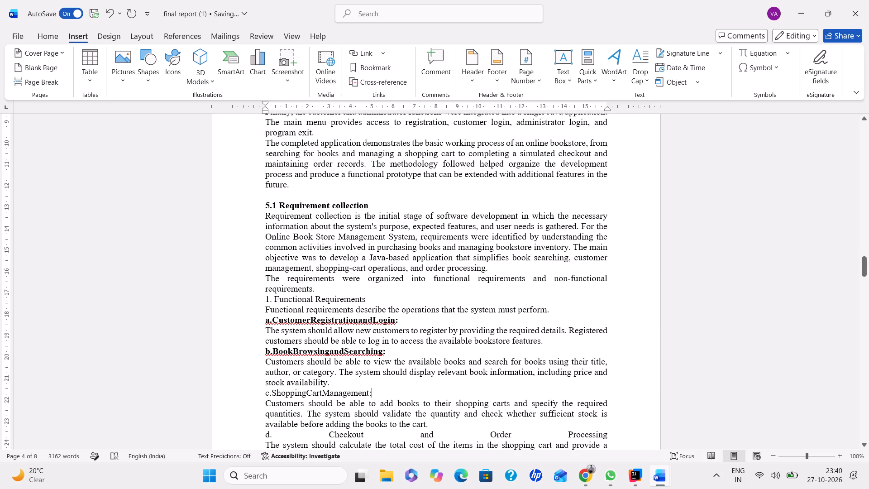
scroll(386, 356, "down", 2)
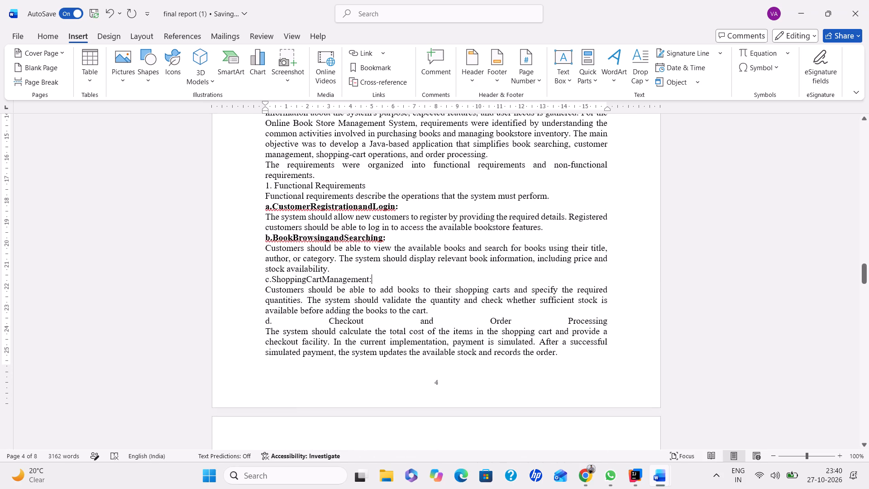
left_click_drag(374, 277, 327, 272)
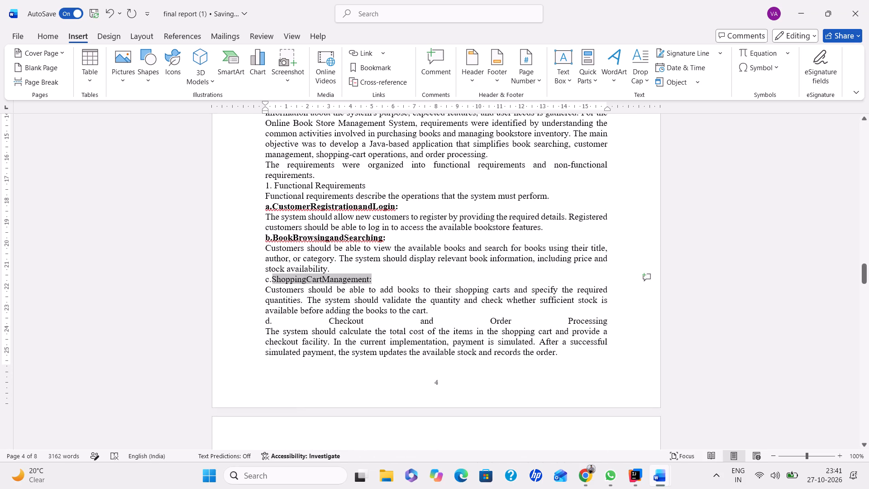
left_click_drag(327, 272, 263, 281)
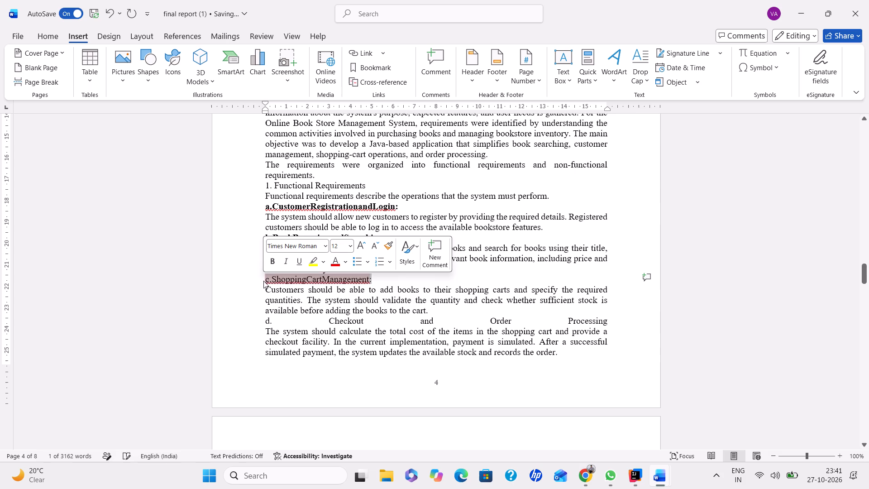
left_click(270, 263)
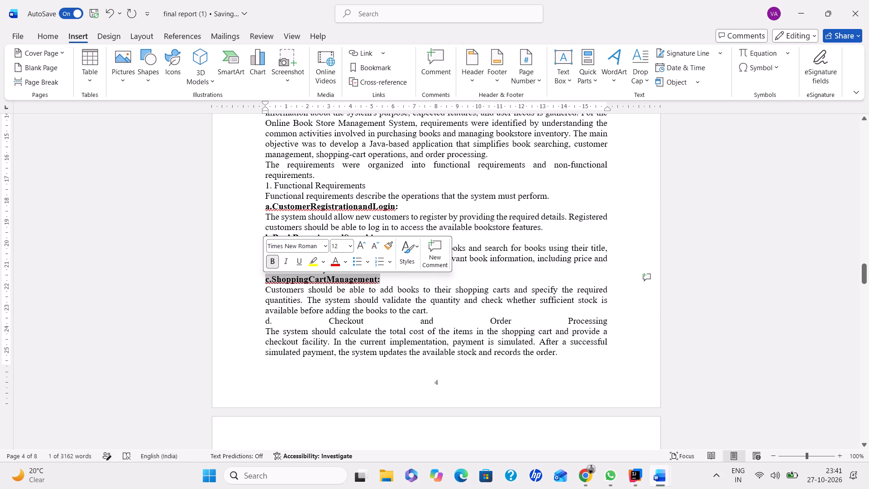
left_click(221, 268)
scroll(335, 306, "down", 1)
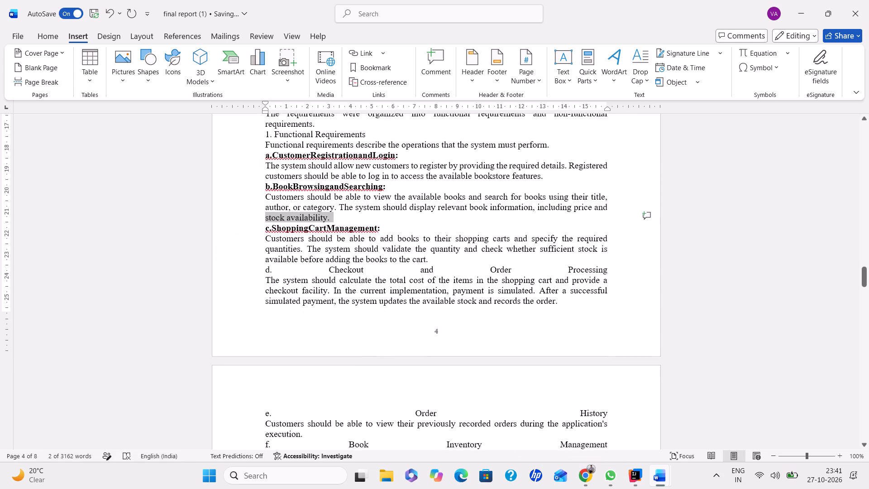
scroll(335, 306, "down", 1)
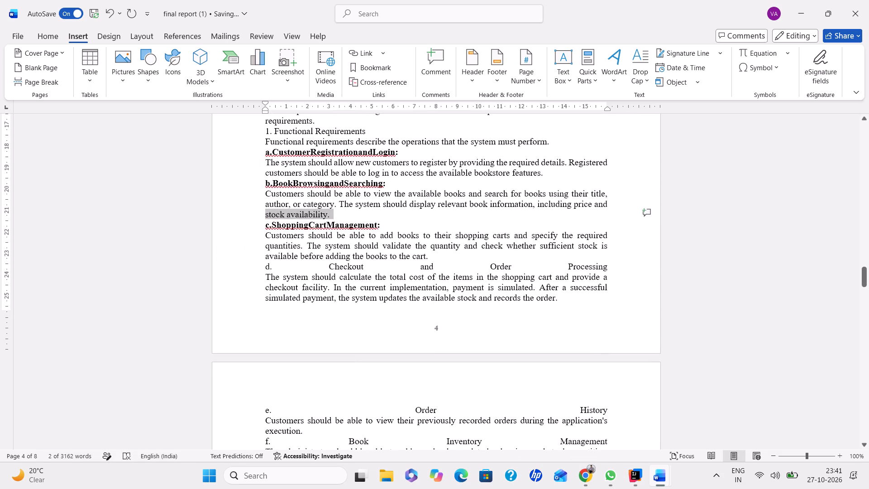
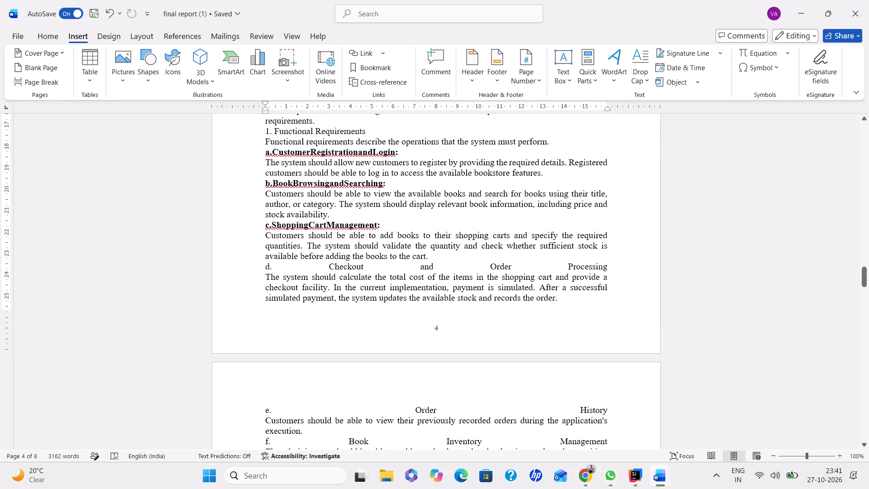
Delete all the spaces in the fourth functional requirement's title so it reads "d.CheckoutandOrderProcessing".
key("BackSpace")
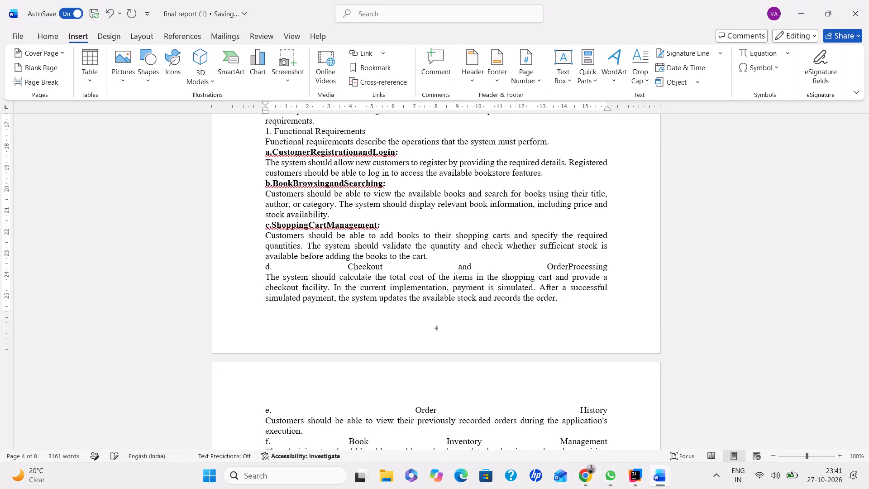
key("Left")
key("Left")
key("Left")
key("Left")
key("Left")
key("BackSpace")
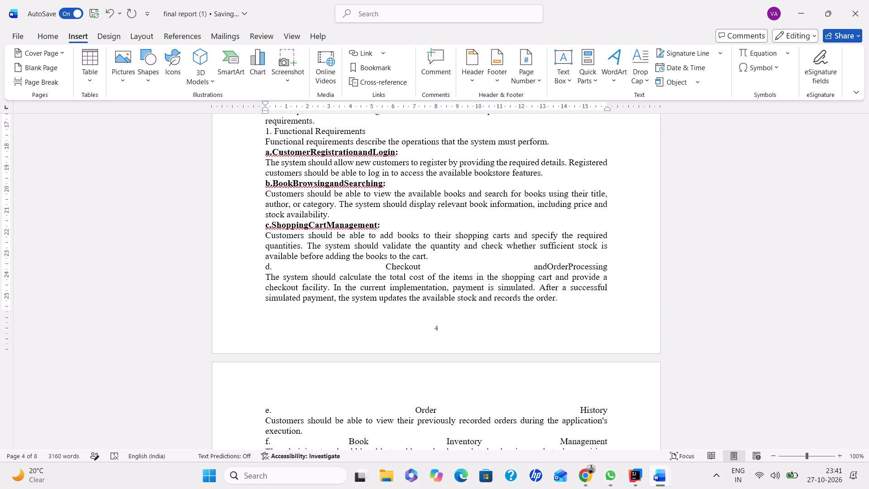
key("Left")
key("Left")
key("Left")
key("BackSpace")
key("Left")
key("Left")
key("Left")
key("Left")
key("Left")
key("Left")
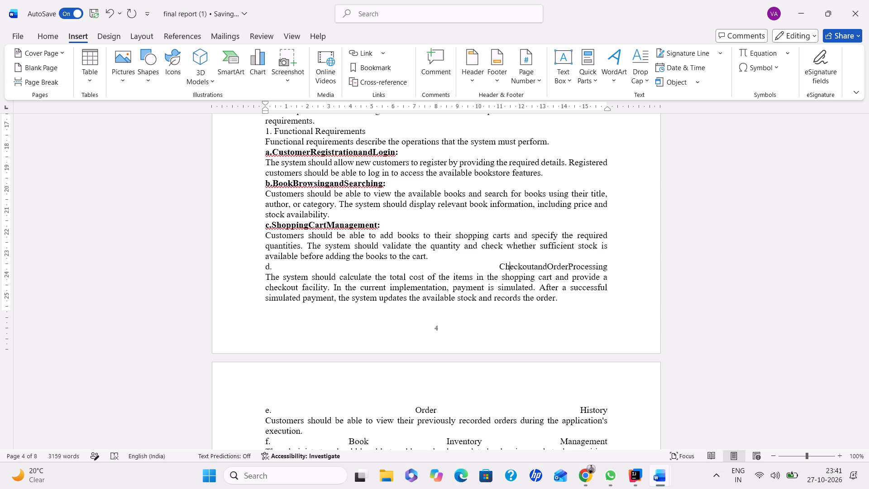
key("Left")
key("Left")
key("BackSpace")
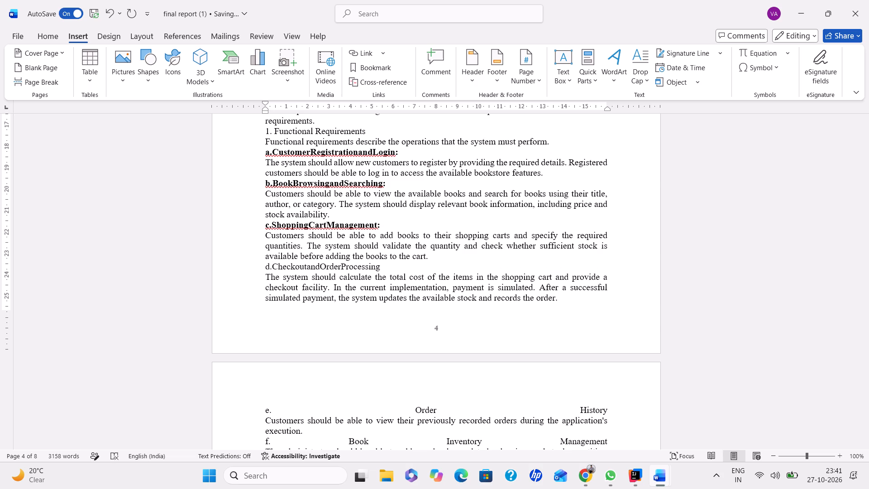
Add a colon at the end of the "d.CheckoutandOrderProcessing" title and make the whole title bold.
left_click(389, 267)
key("shift+colon")
left_click_drag(383, 267, 266, 267)
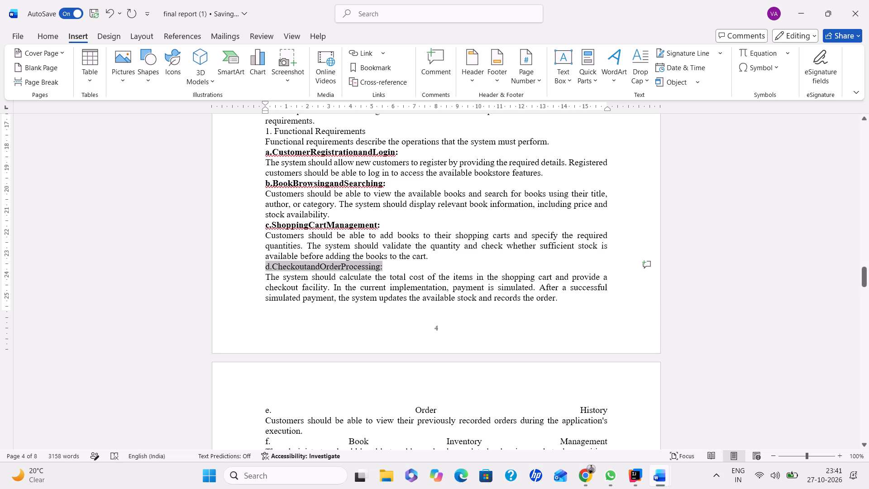
left_click_drag(266, 267, 264, 266)
left_click(271, 249)
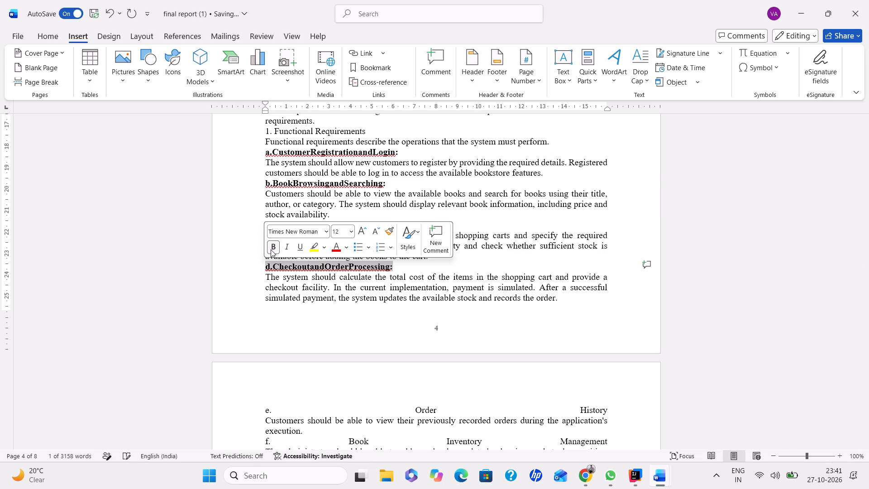
left_click(420, 327)
Delete all the spaces in the fifth functional requirement's title so it reads "e.OrderHistory".
scroll(420, 327, "down", 1)
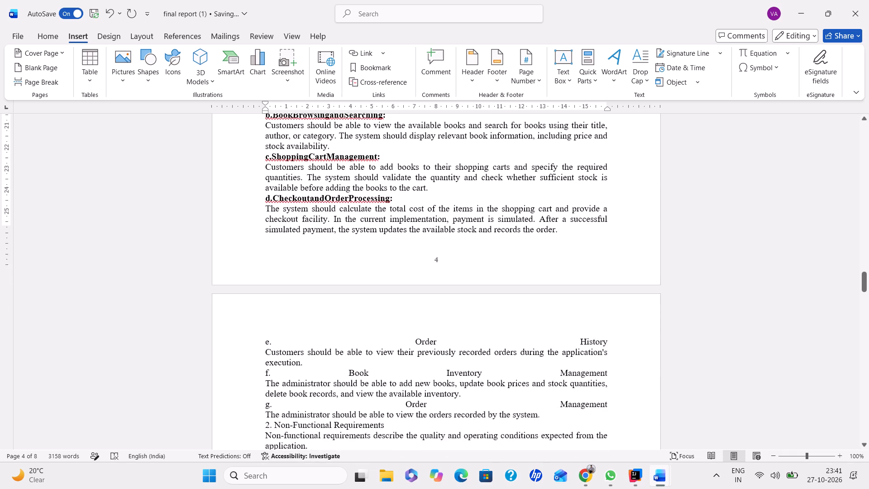
scroll(420, 327, "down", 1)
left_click(578, 296)
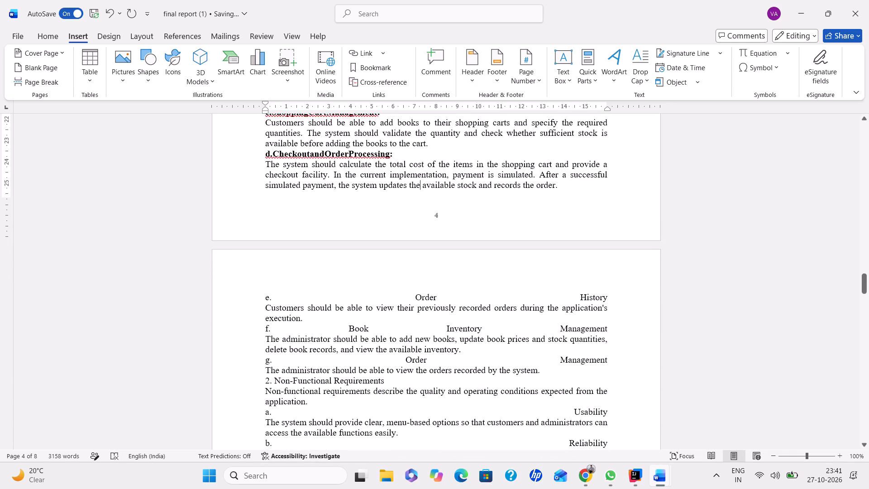
key("BackSpace")
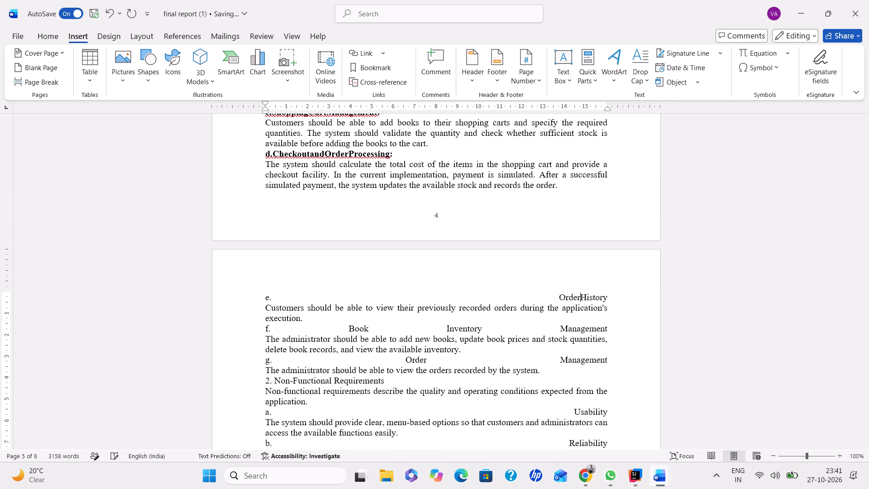
key("Left")
key("Left")
key("Left")
key("Left")
key("Left")
key("BackSpace")
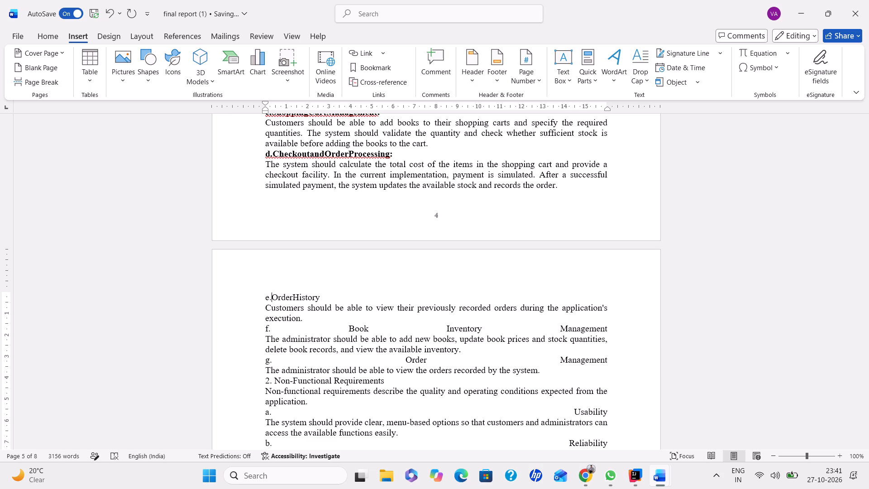
Add a colon at the end of the "e.OrderHistory" title and make the whole title bold.
key("Right")
key("Right")
key("Right")
key("Right")
key("Right")
key("Right")
key("Right")
key("Right")
key("Right")
key("Right")
key("Right")
key("Right")
key("shift+colon")
left_click_drag(324, 296, 259, 298)
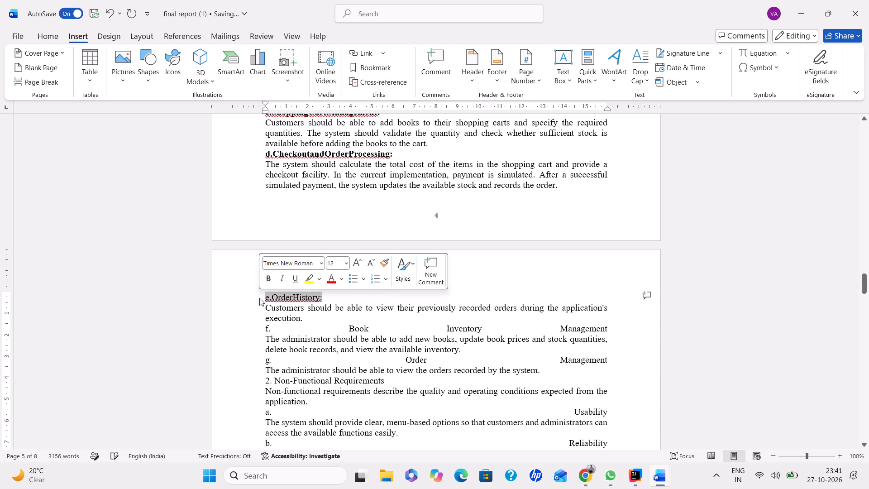
left_click(267, 275)
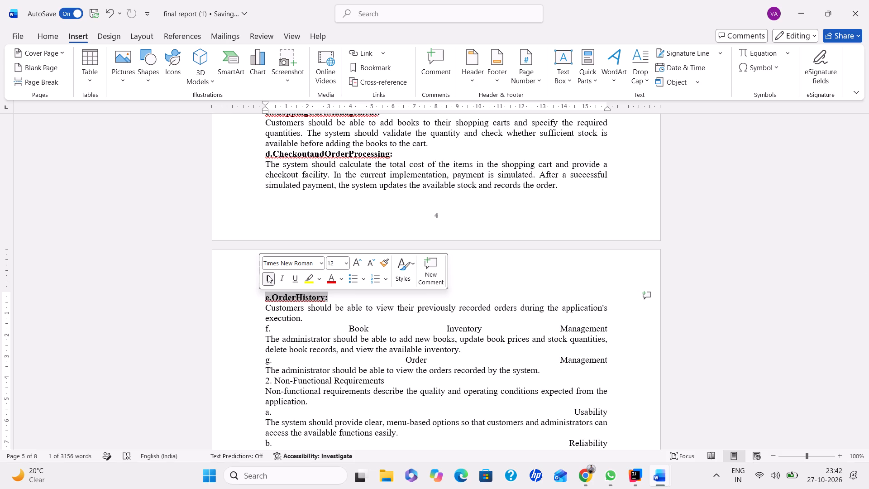
Delete all the spaces in the sixth functional requirement's title so it reads "f.BookInventoryManagement".
scroll(315, 335, "down", 1)
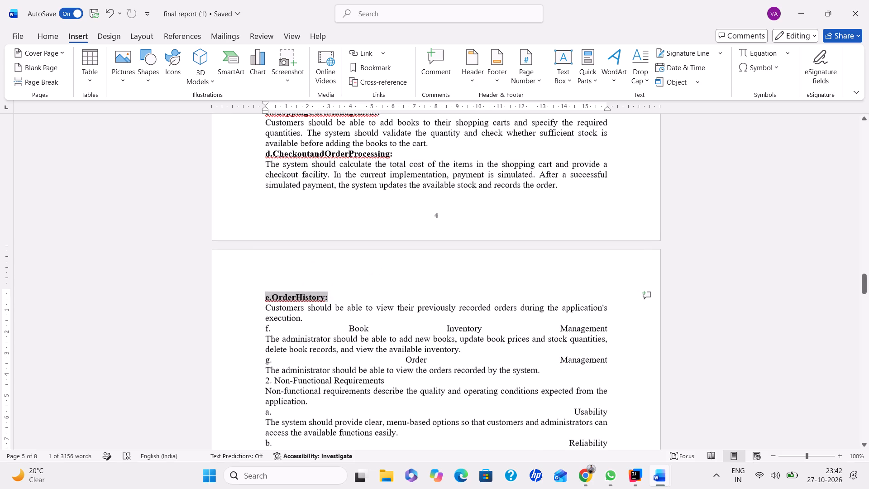
scroll(315, 335, "down", 1)
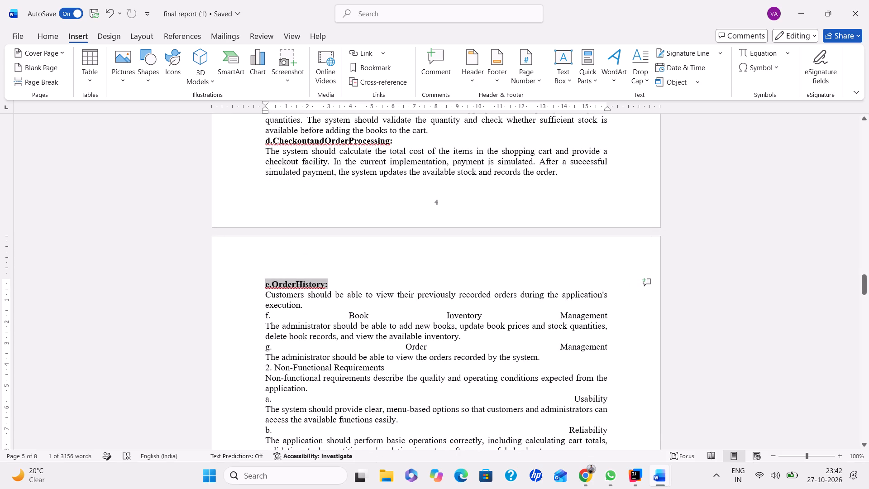
left_click(559, 318)
key("BackSpace")
key("Left")
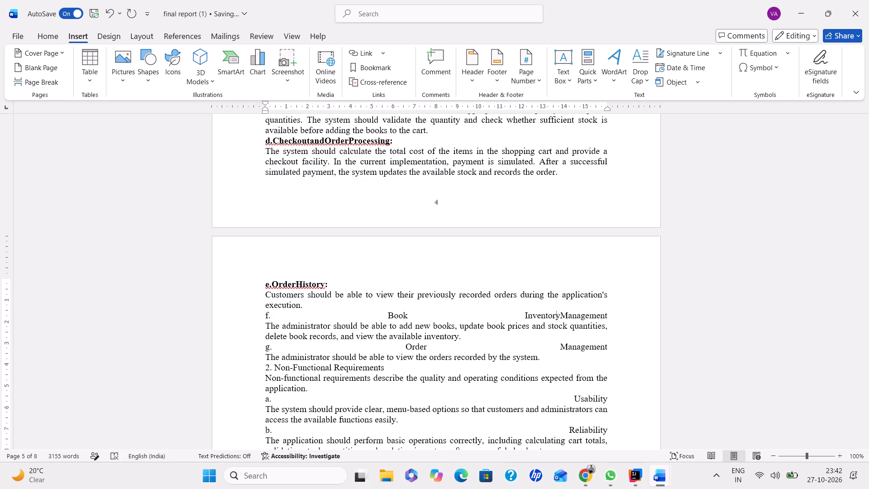
key("Left")
key("Left")
key("Left")
key("Left")
key("Left")
key("Left")
key("Left")
key("Left")
key("BackSpace")
key("Left")
key("Left")
key("Left")
key("Left")
key("BackSpace")
Add a colon at the end of the "f.BookInventoryManagement" title and make the whole title bold.
key("Right")
key("Right")
key("Right")
key("Right")
key("Right")
key("Right")
key("Right")
key("Right")
key("Right")
key("Right")
key("Right")
key("Right")
key("Right")
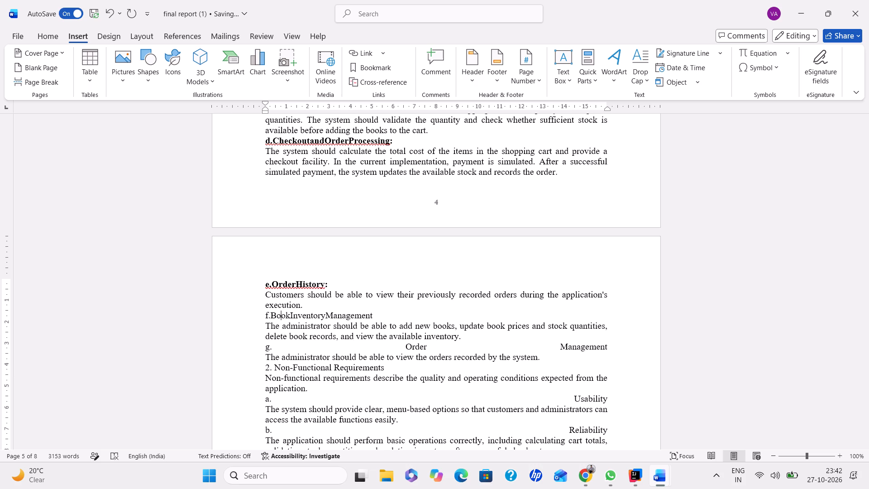
key("Right")
key("Right")
key("Right")
key("Right")
key("Right")
key("Right")
key("Right")
key("Right")
key("Right")
key("Right")
key("shift+colon")
left_click_drag(376, 314, 275, 312)
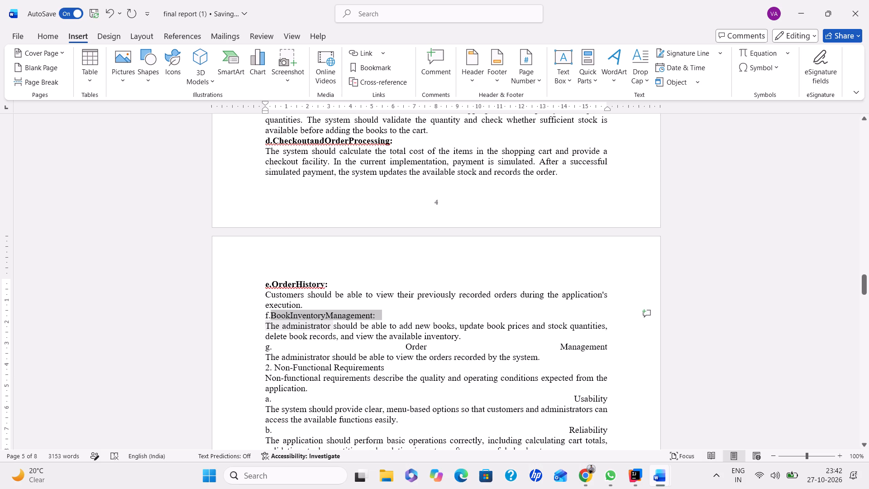
left_click_drag(275, 312, 263, 314)
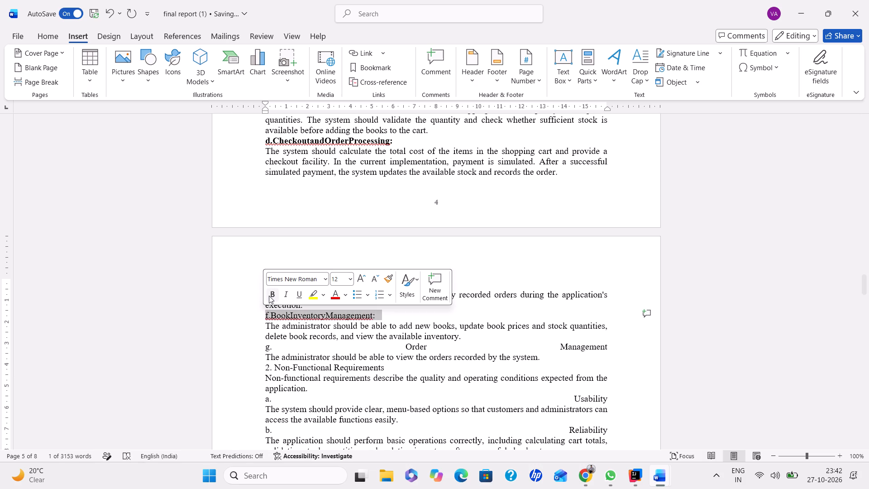
left_click(270, 294)
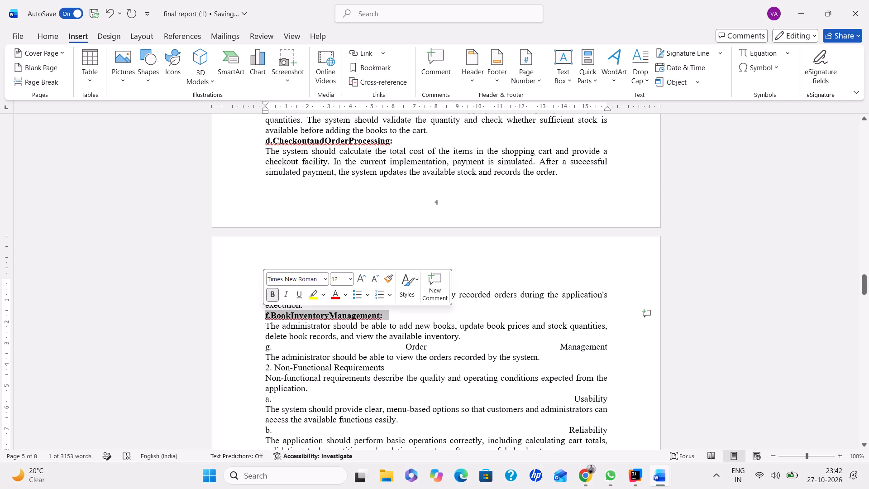
Delete all the spaces in the seventh functional requirement's title so it reads "g.OrderManagement".
scroll(385, 378, "down", 1)
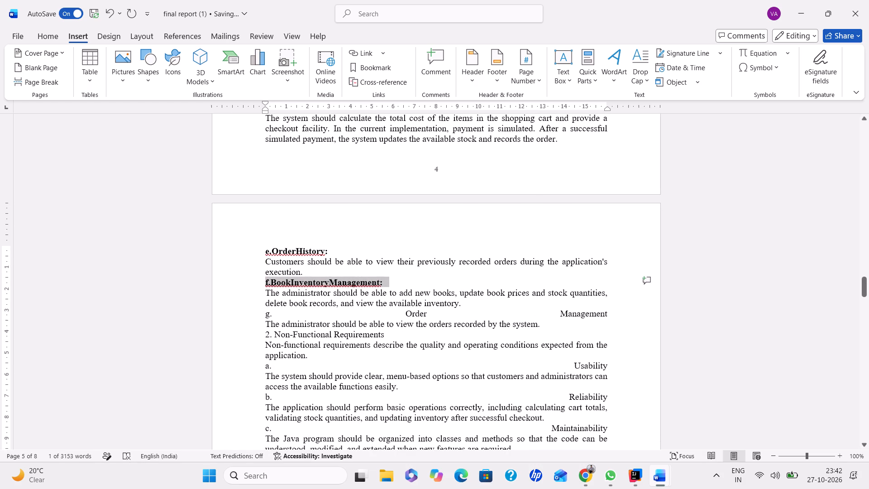
left_click(557, 313)
key("BackSpace")
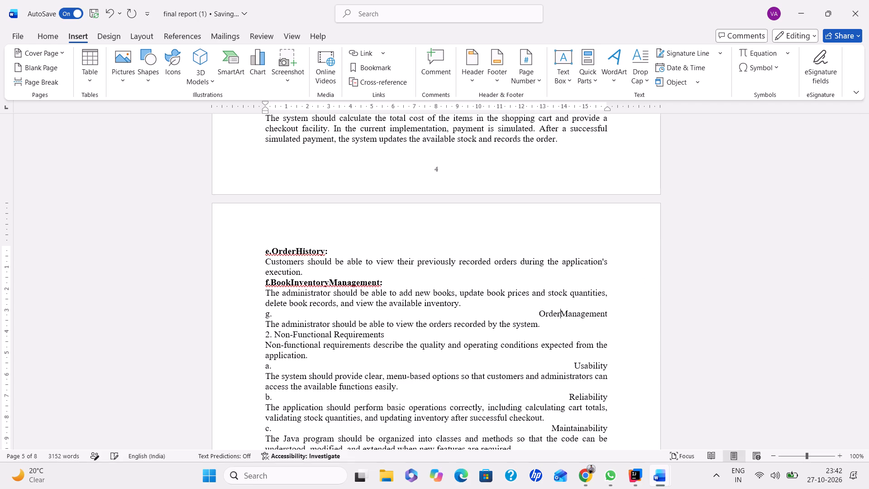
key("Left")
key("Left")
key("Left")
key("Left")
key("Left")
key("BackSpace")
Add a colon at the end of the "g.OrderManagement" title and make the whole title bold.
key("Right")
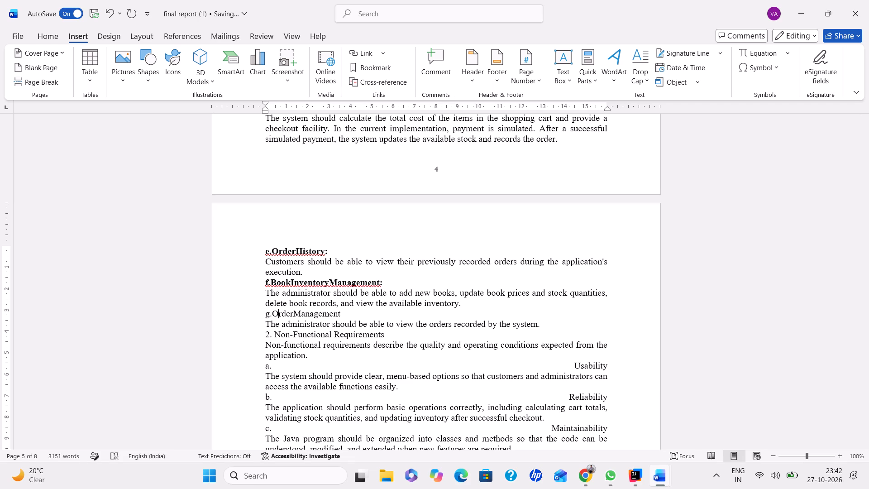
key("Right")
key("Right")
key("Right")
key("Right")
key("Right")
key("Right")
key("Right")
key("Right")
key("Right")
key("Right")
key("Right")
key("Right")
key("Right")
key("Right")
key("shift+colon")
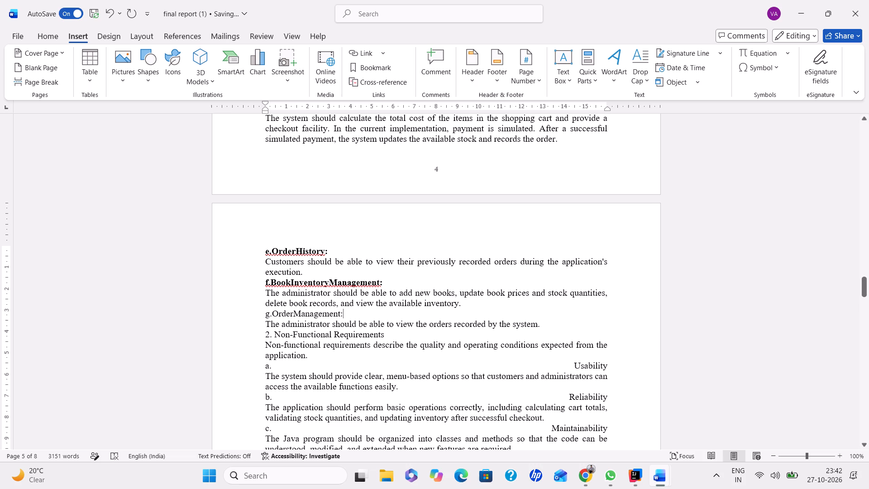
left_click_drag(342, 313, 269, 312)
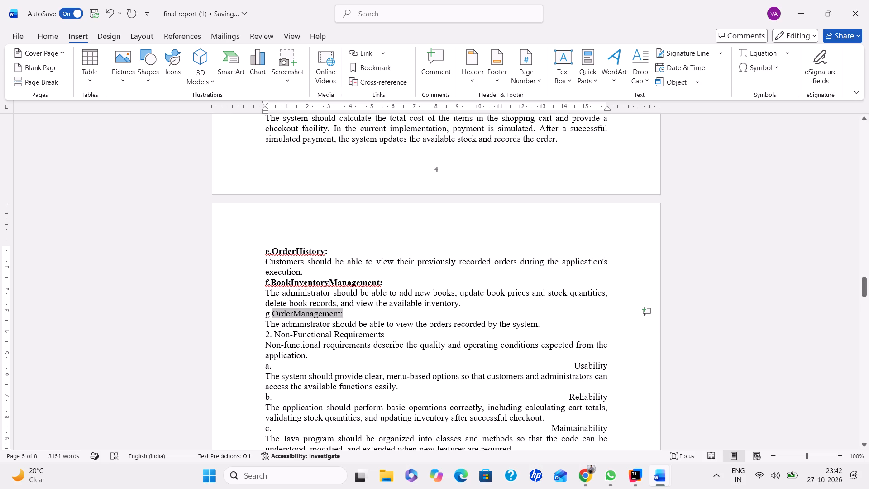
left_click_drag(269, 312, 264, 312)
left_click(268, 295)
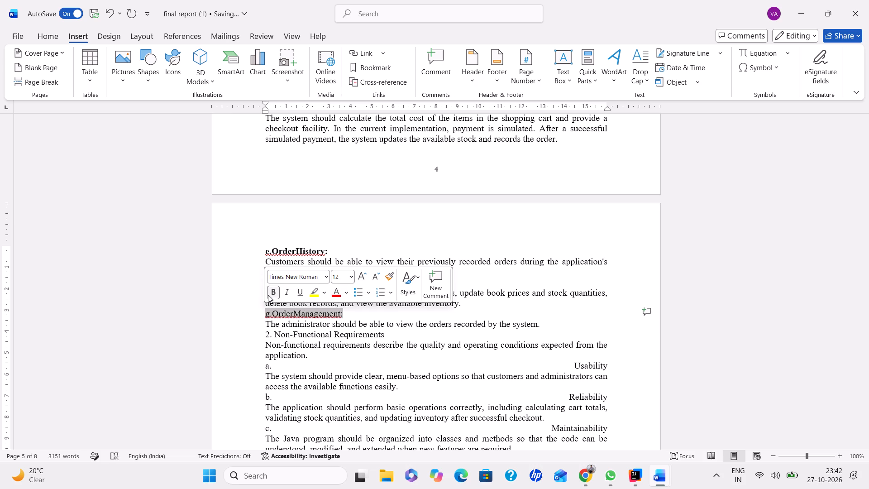
left_click(218, 321)
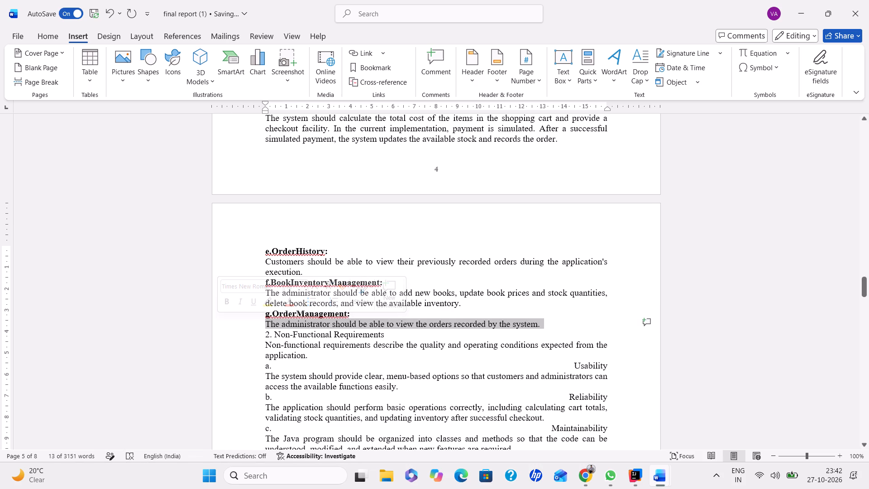
Delete the space after the letter in the first three non-functional titles so they read "a.Usability", "b.Reliability" and "c.Maintainability".
scroll(366, 350, "down", 1)
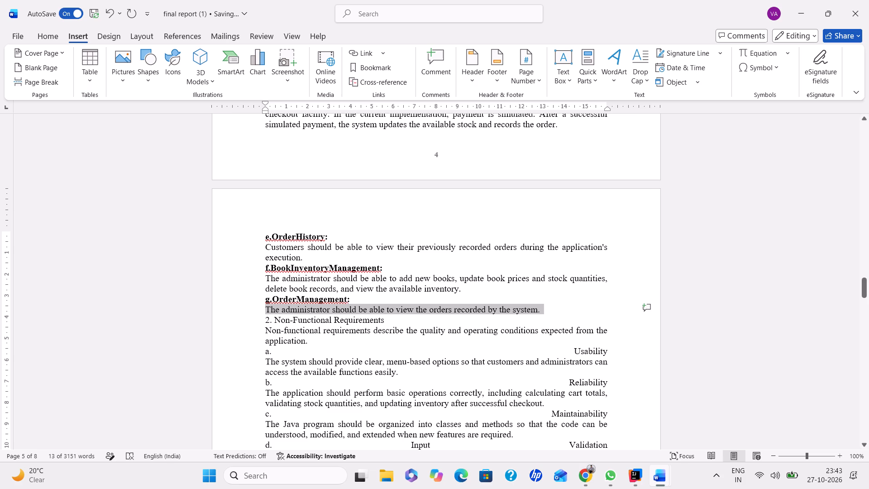
left_click(573, 351)
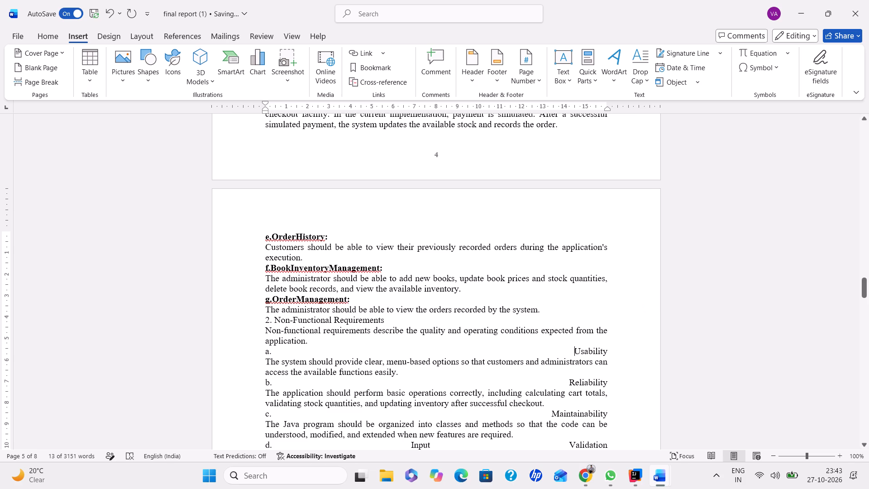
key("BackSpace")
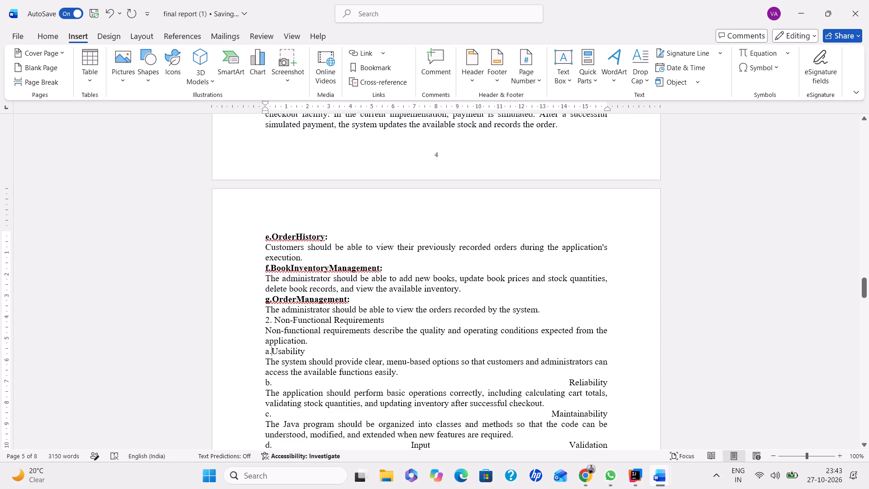
left_click(566, 385)
key("BackSpace")
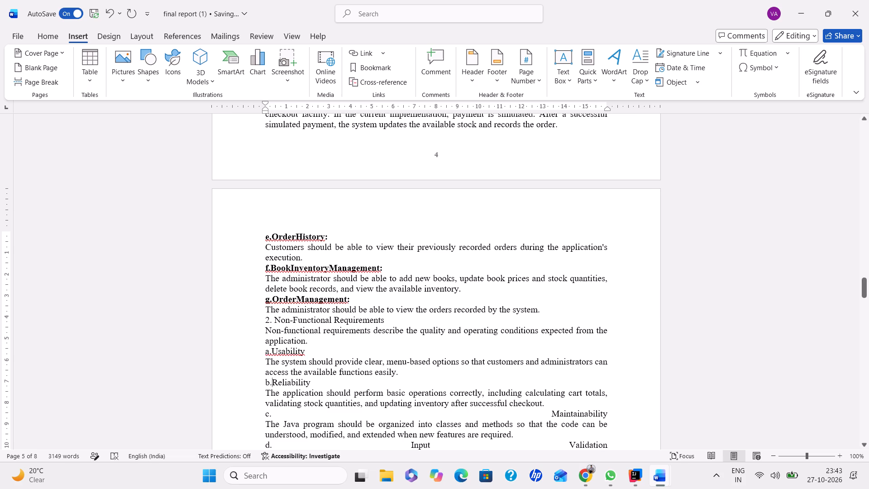
left_click(552, 413)
key("BackSpace")
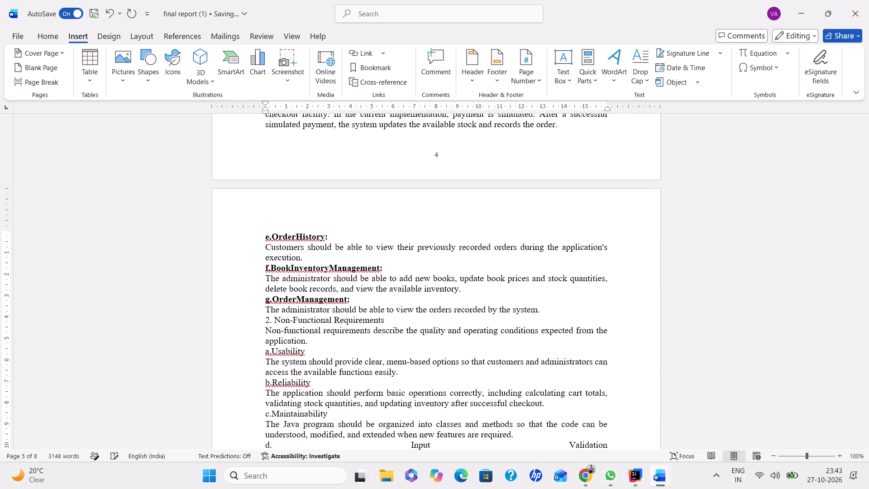
left_click(276, 355)
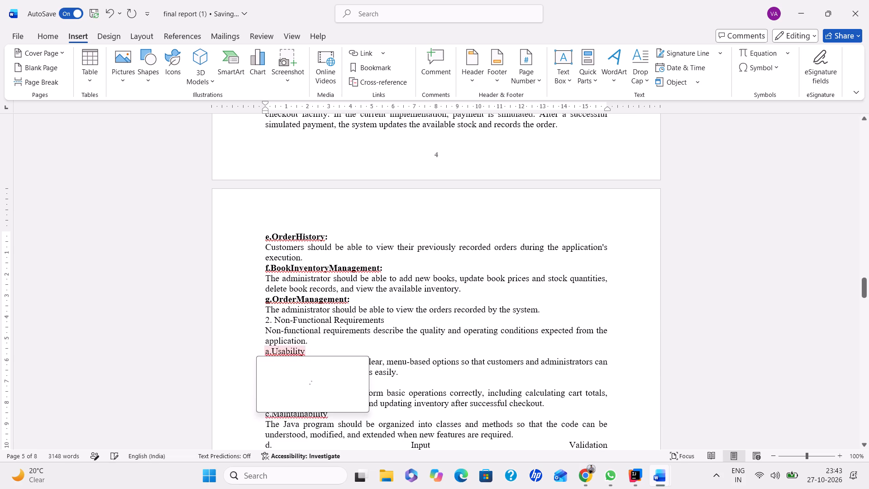
left_click(346, 351)
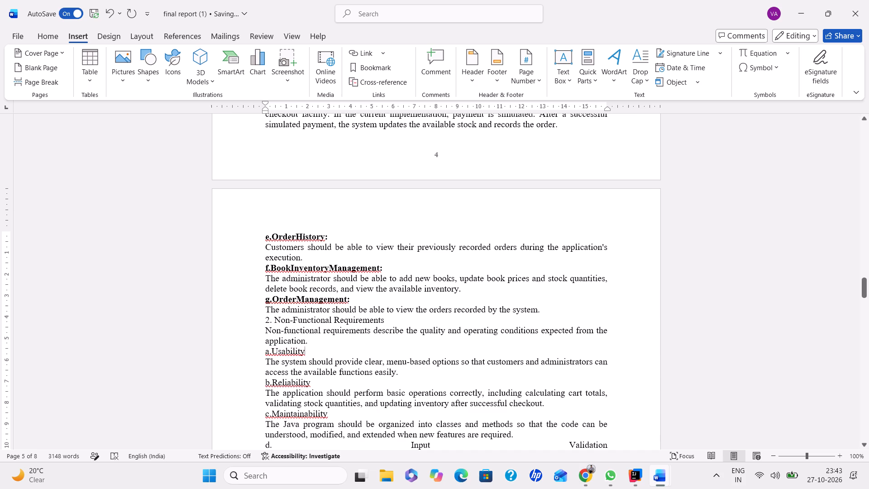
Delete the space between "Input" and "Validation" in the fourth non-functional requirement's title.
scroll(327, 401, "down", 1)
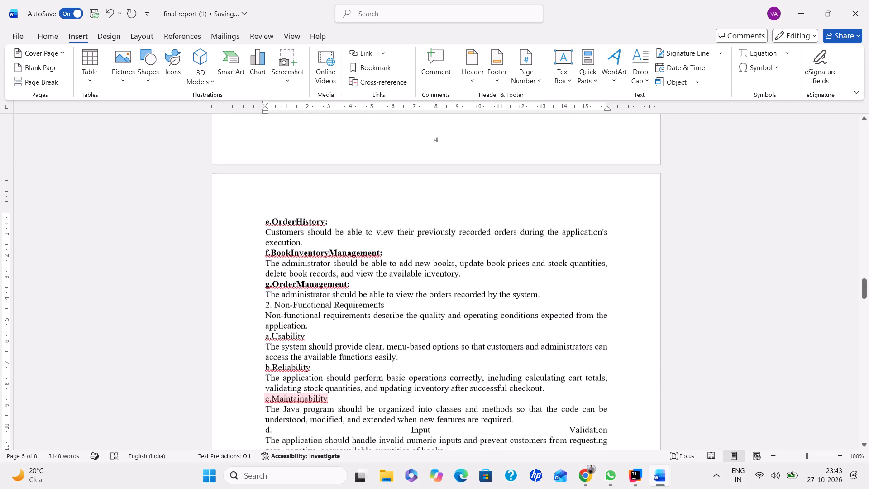
scroll(327, 401, "down", 1)
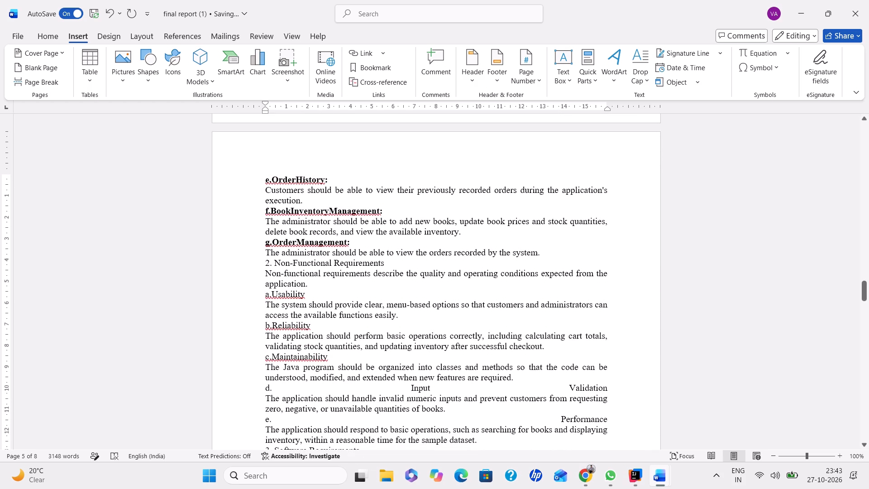
left_click(571, 386)
key("BackSpace")
key("Left")
key("Left")
key("Left")
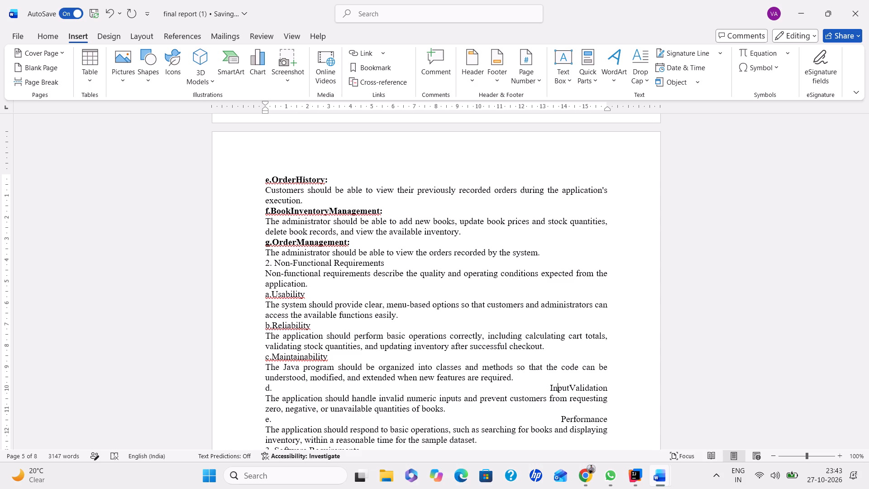
key("Left")
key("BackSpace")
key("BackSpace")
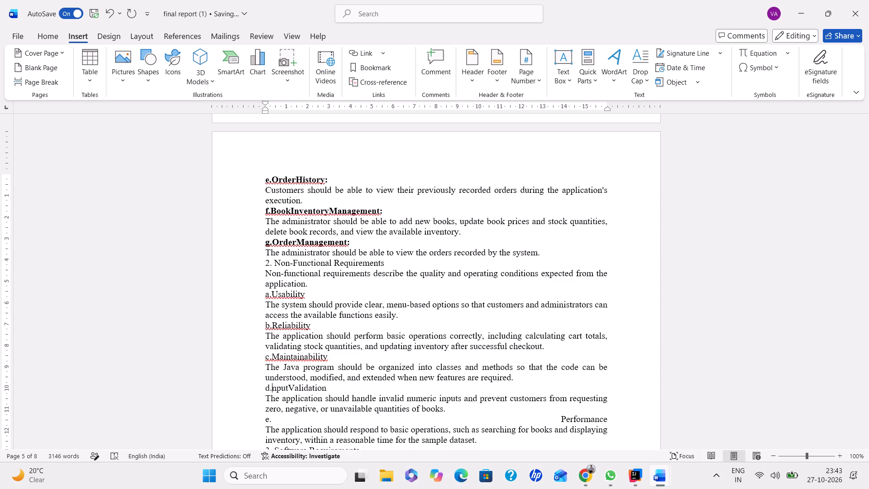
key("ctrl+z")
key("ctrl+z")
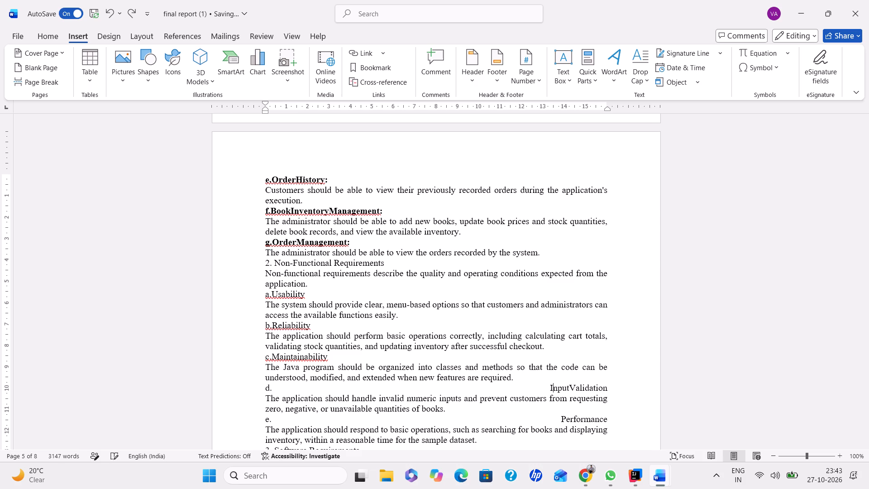
Delete the space after "d." in the fourth non-functional requirement's title so it reads "d.InputValidation".
key("Left")
key("BackSpace")
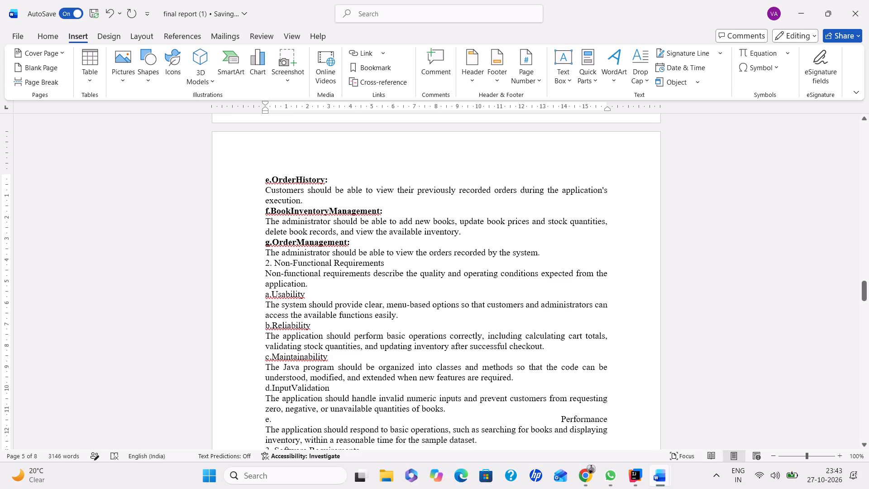
Make the whole "2. Non-Functional Requirements" heading bold.
left_click_drag(384, 263, 277, 259)
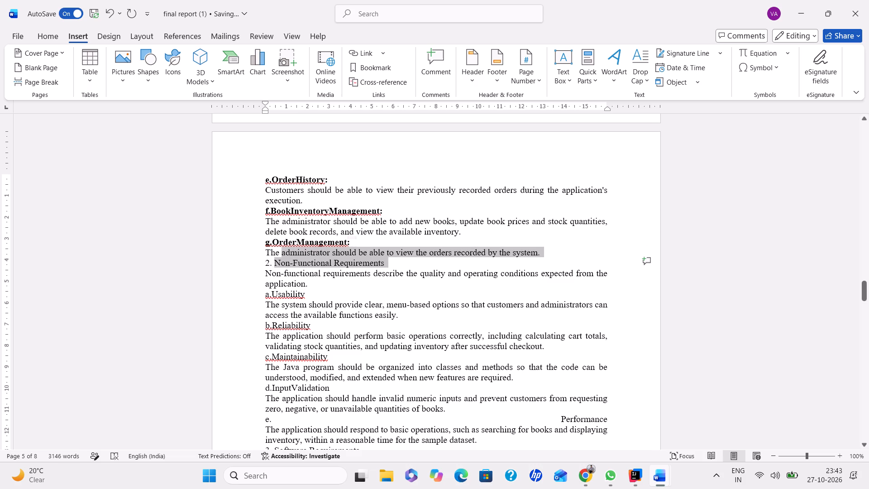
left_click_drag(277, 259, 264, 263)
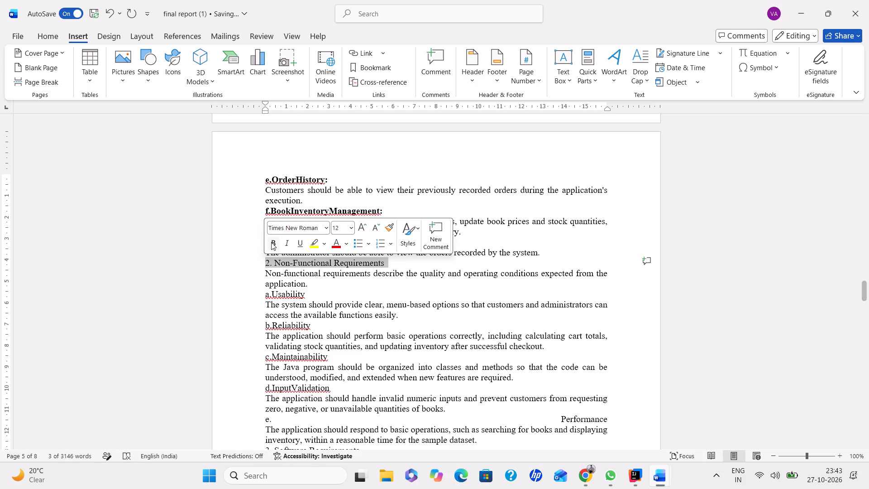
left_click(271, 241)
Add a colon at the end of the "a.Usability" title and make the whole title bold.
left_click(307, 297)
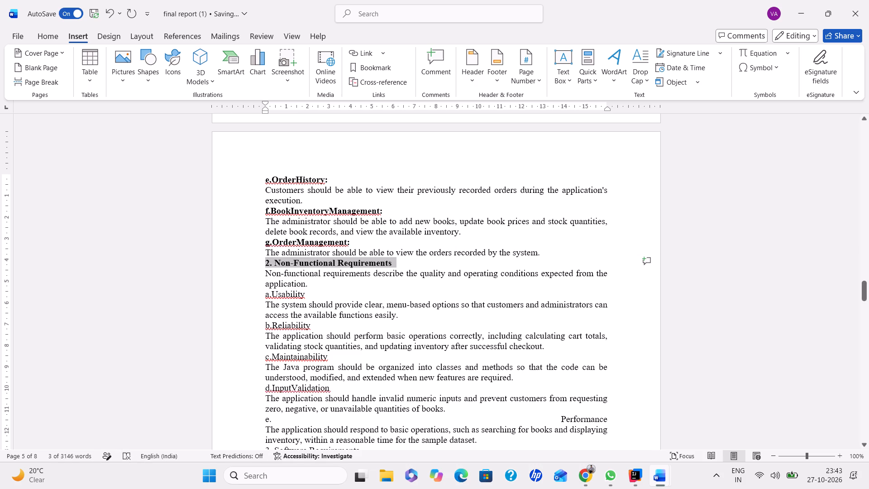
key("shift+colon")
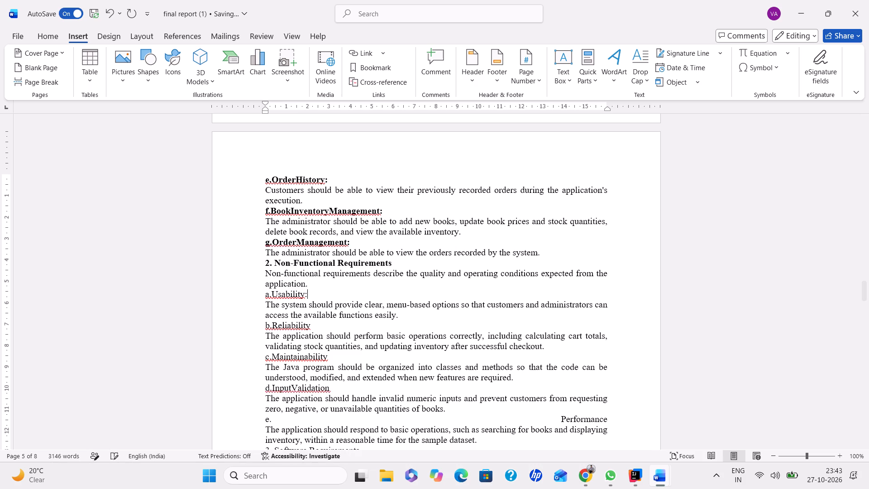
left_click_drag(309, 293, 265, 293)
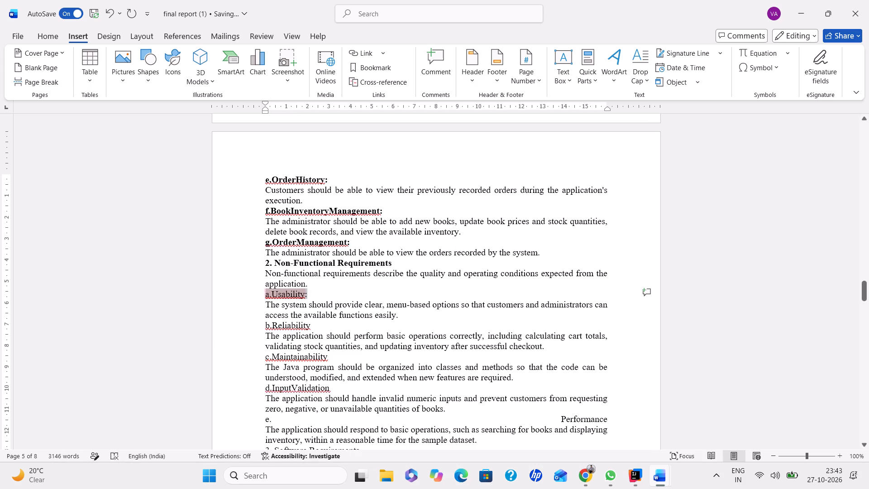
left_click_drag(265, 293, 263, 293)
left_click(265, 274)
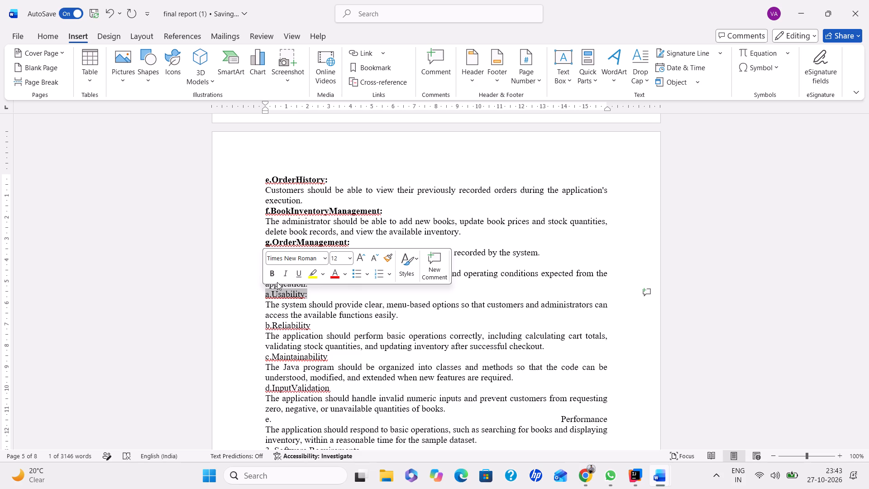
left_click(273, 272)
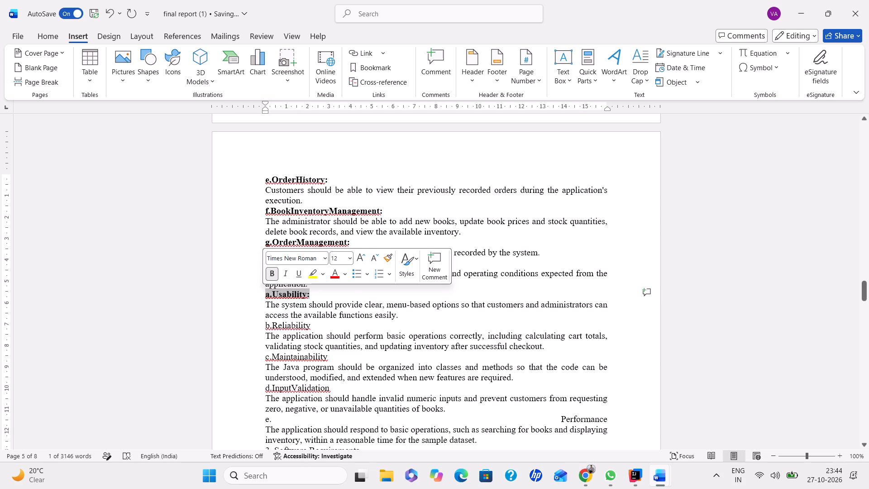
Add a colon at the end of the "b.Reliability" title and make the whole title bold.
left_click(312, 323)
key("shift+colon")
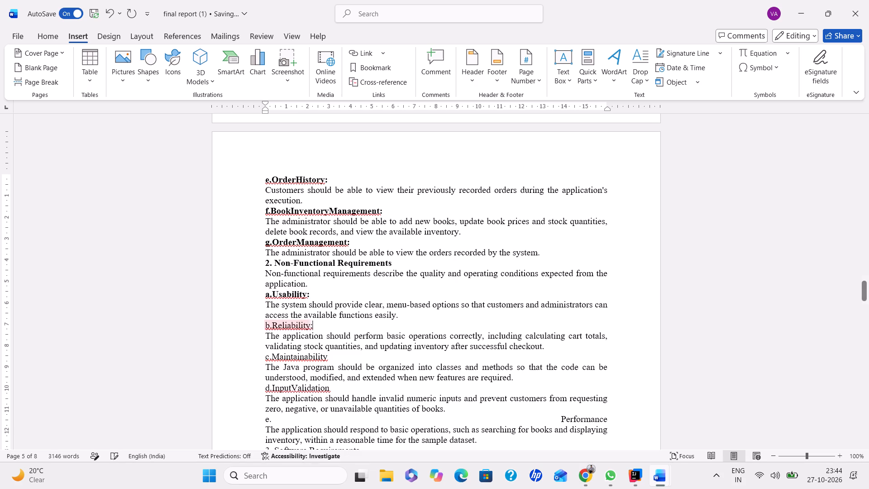
left_click(316, 322)
left_click_drag(316, 322, 309, 326)
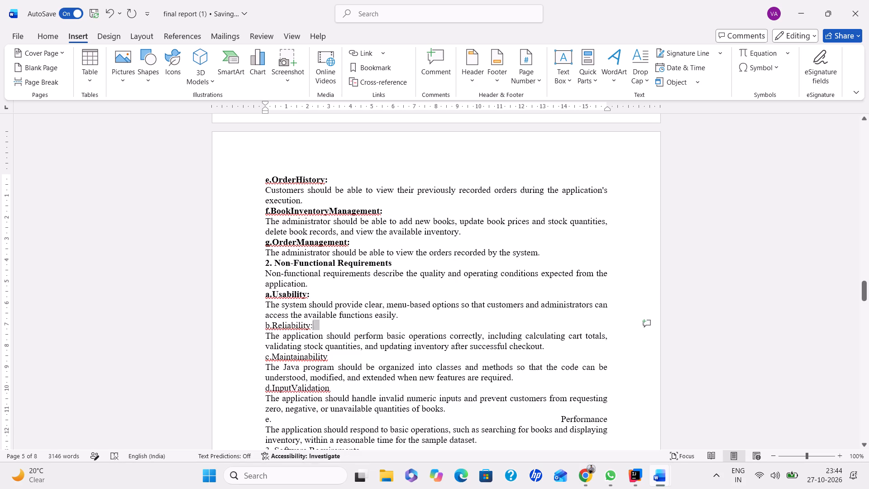
left_click_drag(309, 326, 263, 324)
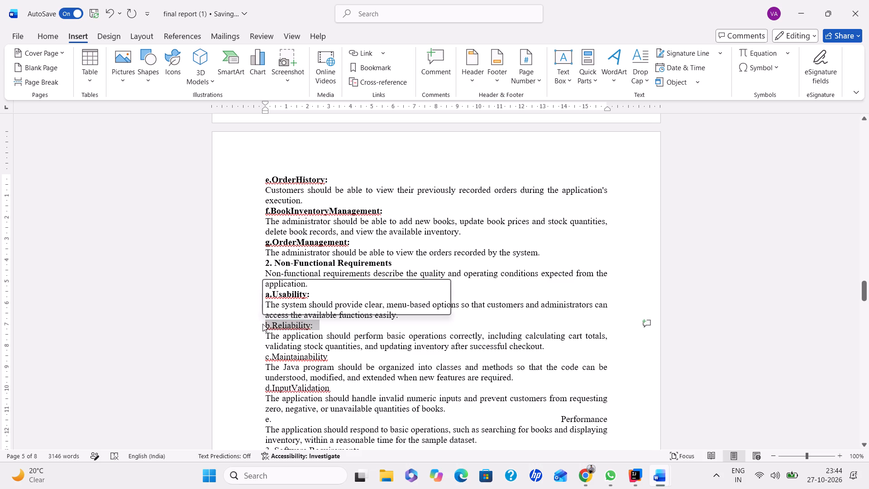
left_click(272, 303)
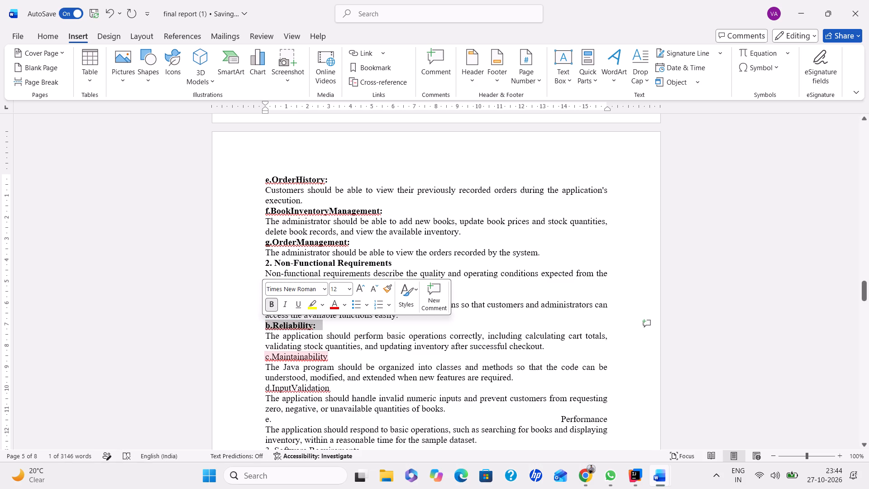
Add a colon at the end of the "c.Maintainability" title and make the whole title bold.
left_click(332, 357)
key("shift+colon")
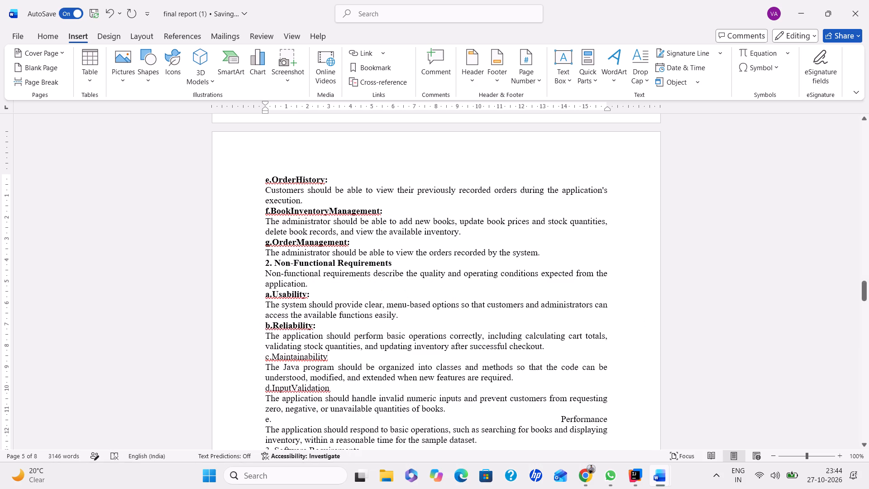
left_click_drag(331, 355, 264, 361)
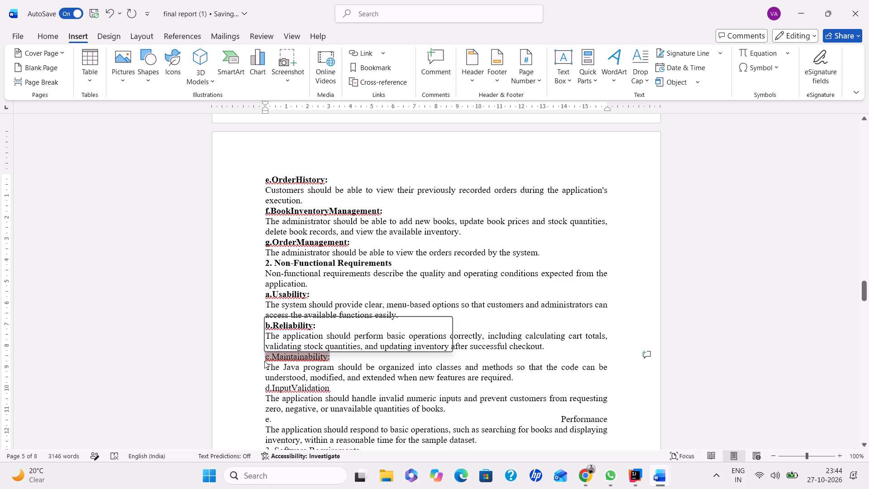
left_click(270, 340)
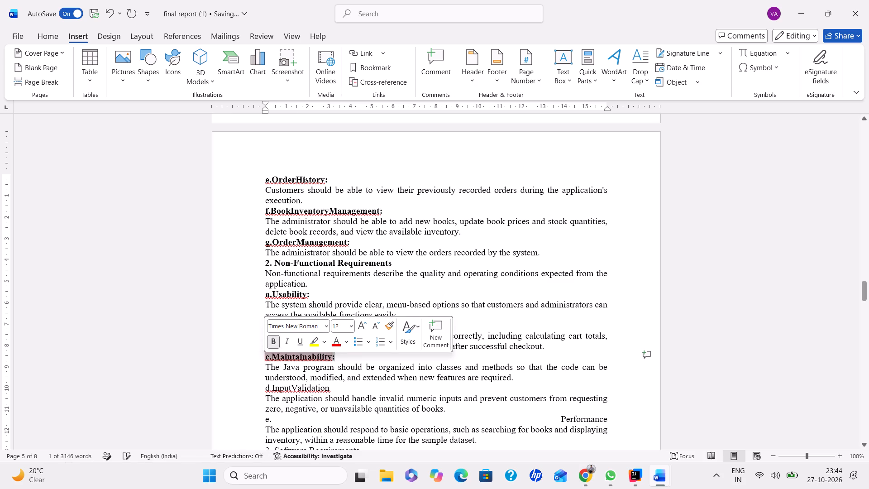
Add a colon at the end of the "d.InputValidation" title and make the whole title bold.
left_click(334, 384)
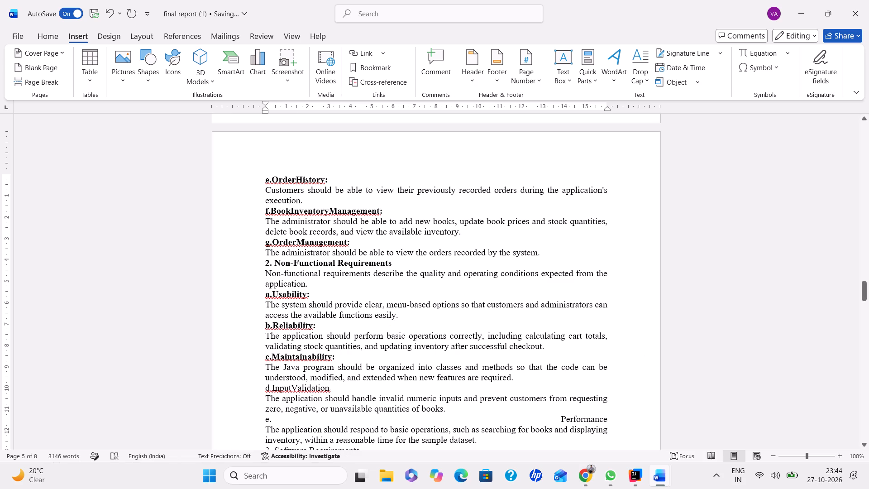
key("shift+colon")
left_click_drag(334, 388, 287, 389)
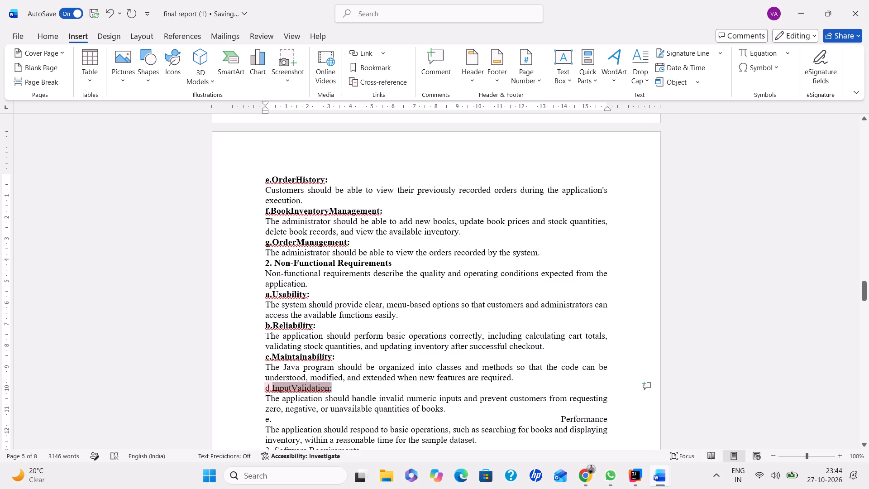
left_click_drag(287, 389, 263, 391)
left_click(272, 374)
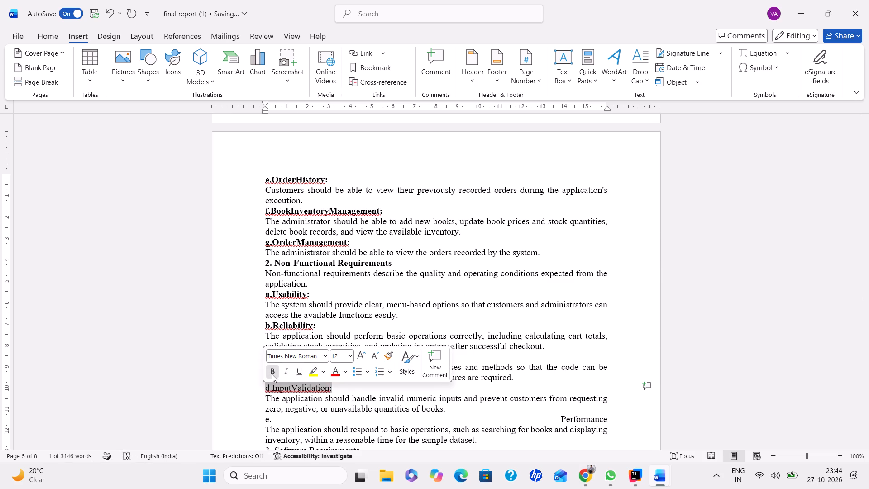
Delete the space after "e." in the fifth non-functional requirement's title so it reads "e.Performance".
scroll(313, 378, "down", 2)
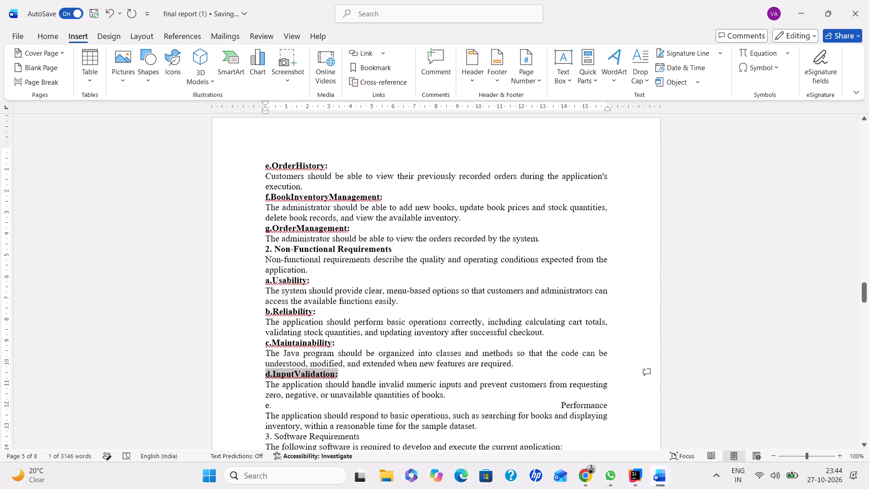
scroll(319, 408, "down", 1)
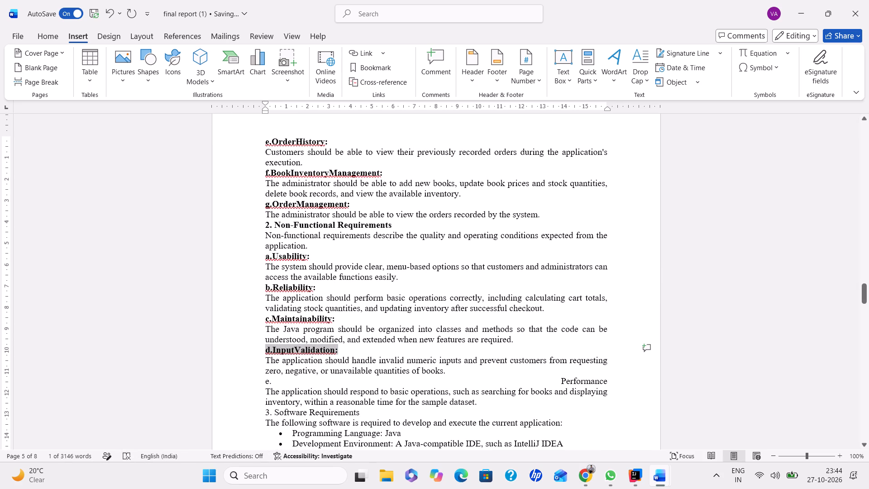
left_click(559, 380)
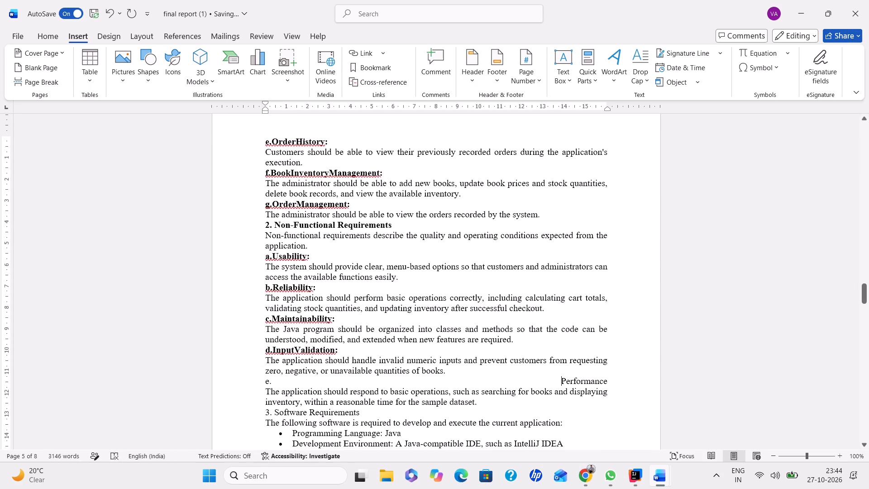
key("BackSpace")
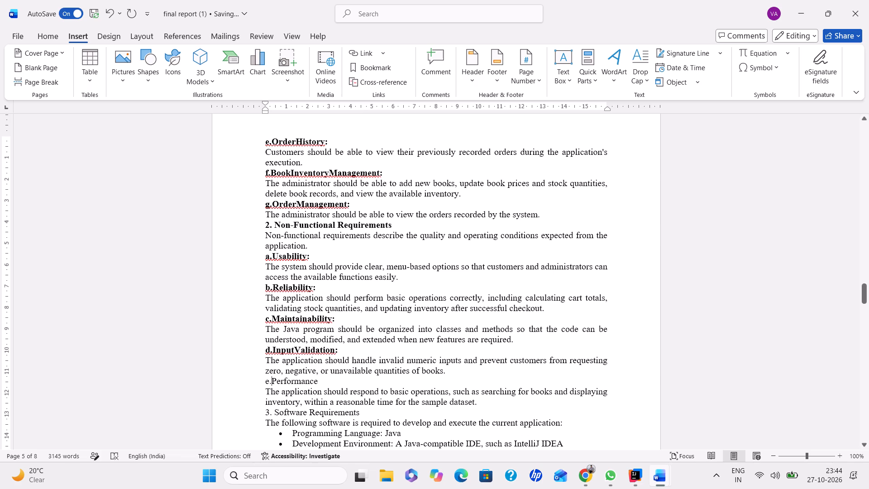
Add a colon at the end of the "e.Performance" title and make the whole title bold.
left_click(323, 384)
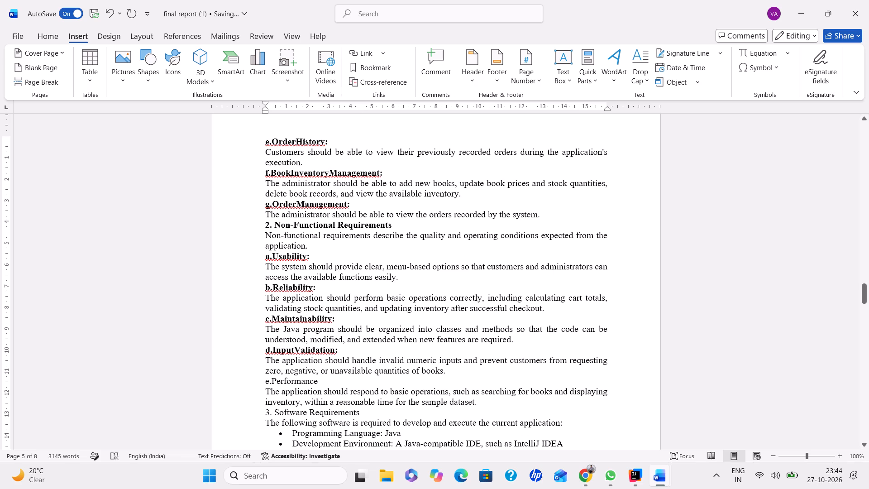
left_click(323, 384)
key("shift+colon")
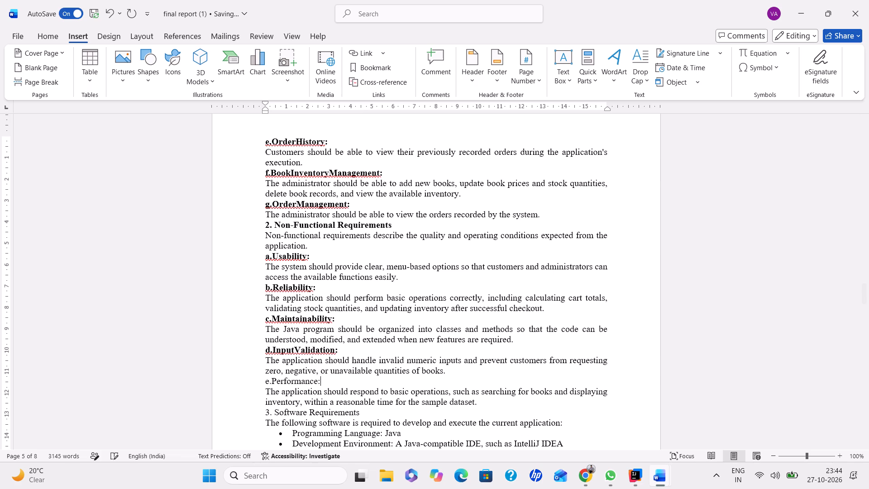
left_click(319, 381)
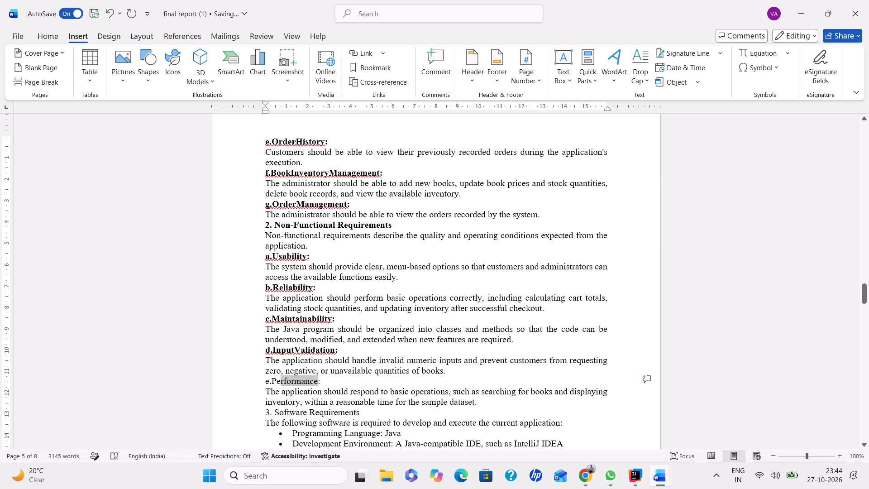
left_click(320, 381)
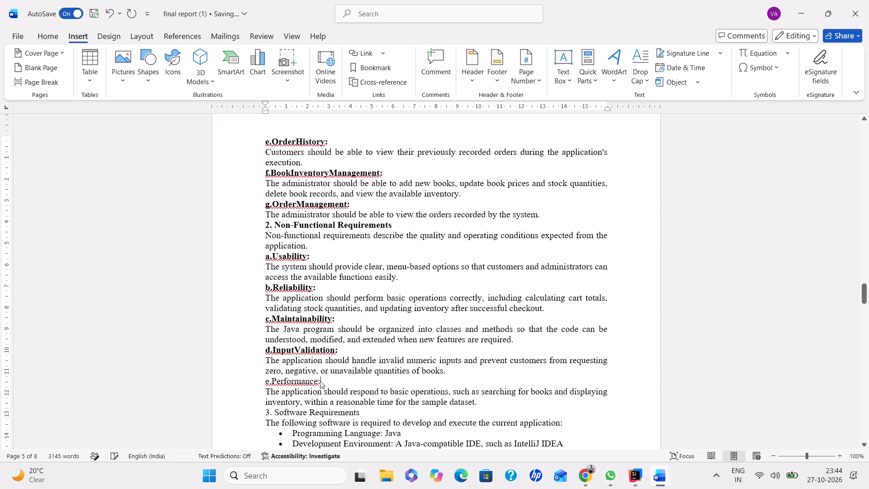
left_click_drag(320, 381, 260, 384)
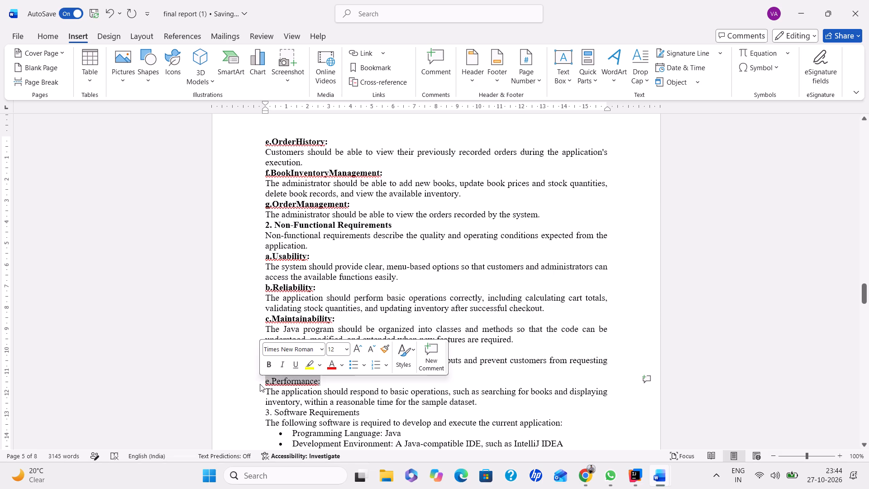
left_click(271, 363)
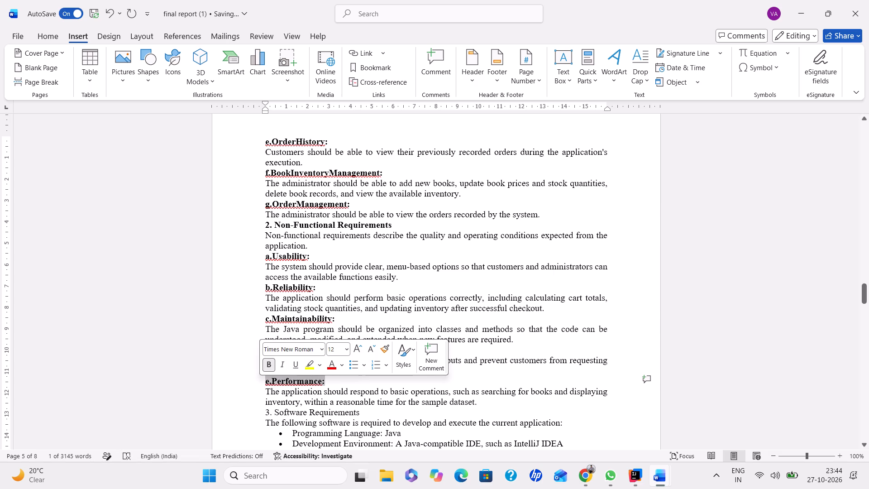
left_click(360, 382)
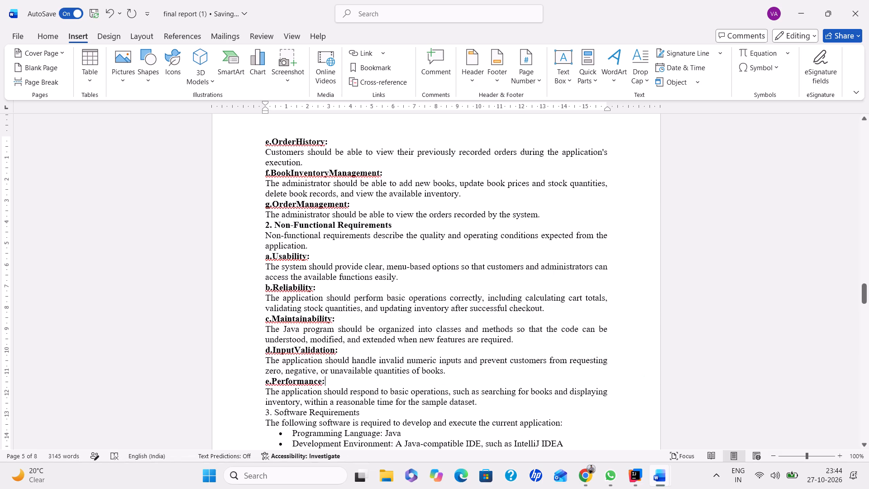
Add a colon at the end of the "3. Software Requirements" heading and make the whole heading bold.
scroll(294, 419, "down", 3)
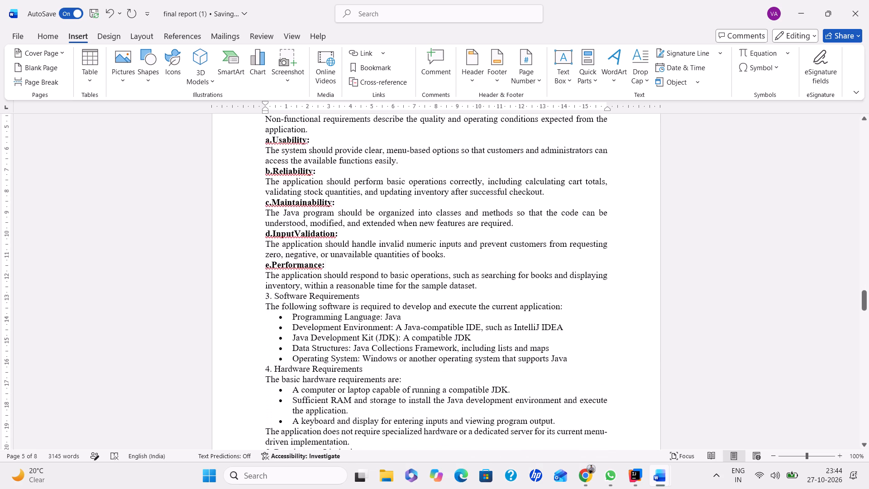
scroll(294, 419, "down", 1)
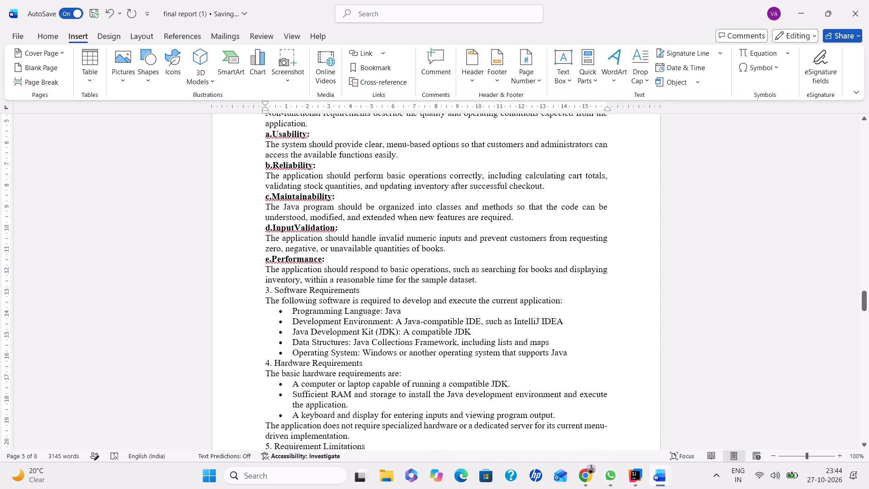
left_click(363, 290)
key("shift+colon")
left_click_drag(362, 290, 266, 291)
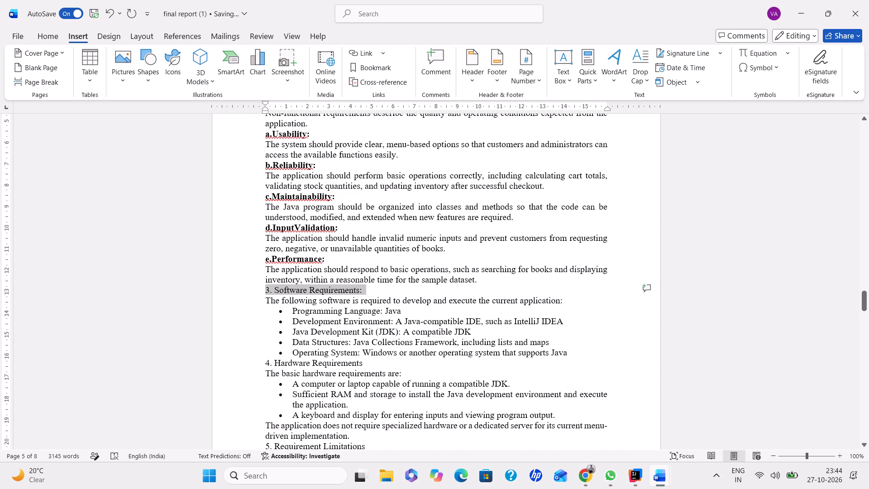
left_click_drag(266, 291, 265, 290)
left_click(272, 269)
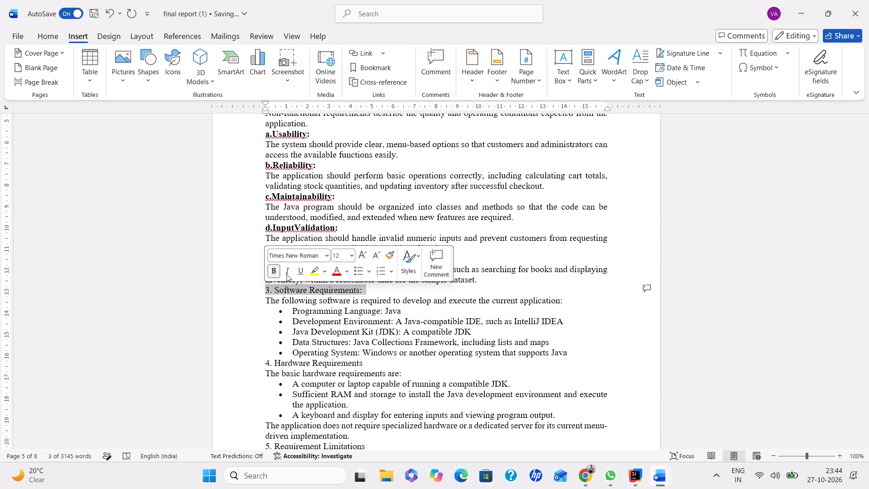
left_click(488, 355)
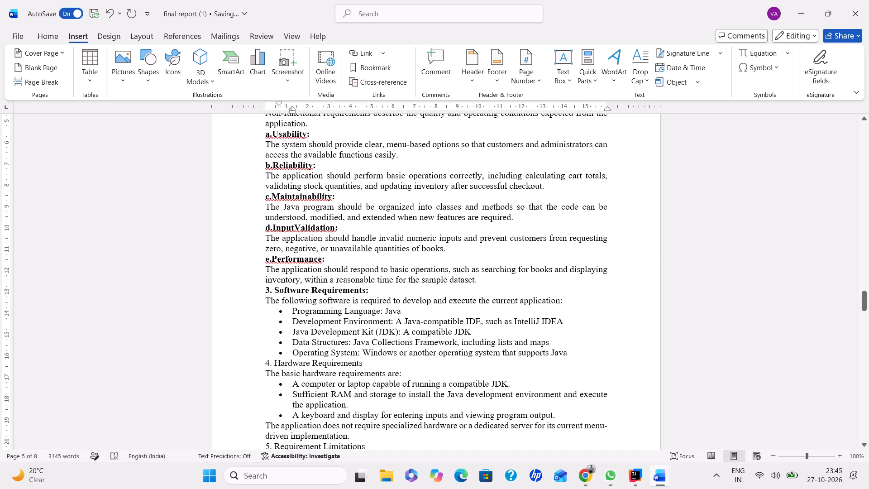
Add a colon at the end of the "4. Hardware Requirements" heading and make the whole heading bold.
scroll(392, 350, "down", 1)
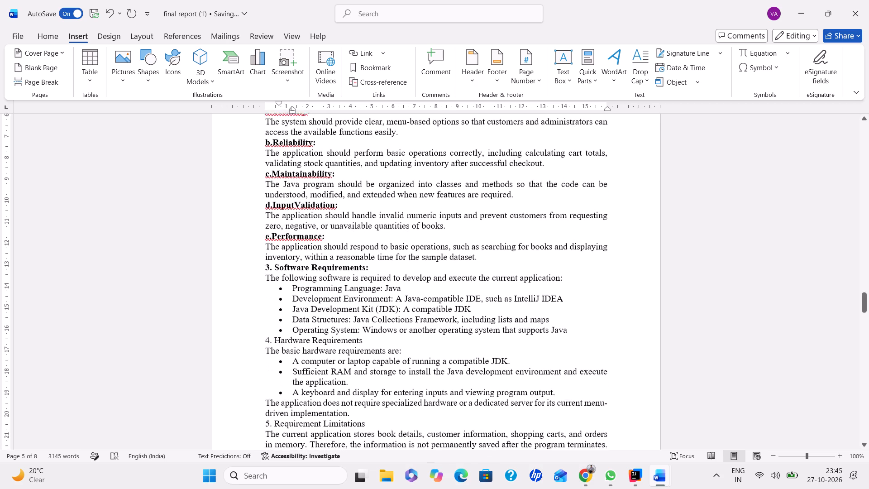
scroll(392, 350, "down", 1)
left_click(369, 319)
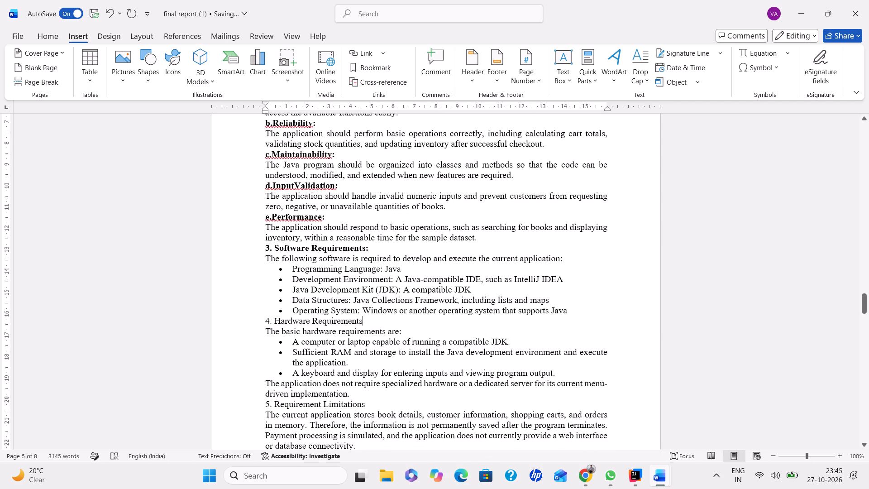
key("shift+colon")
left_click_drag(364, 320, 345, 321)
left_click_drag(345, 321, 283, 324)
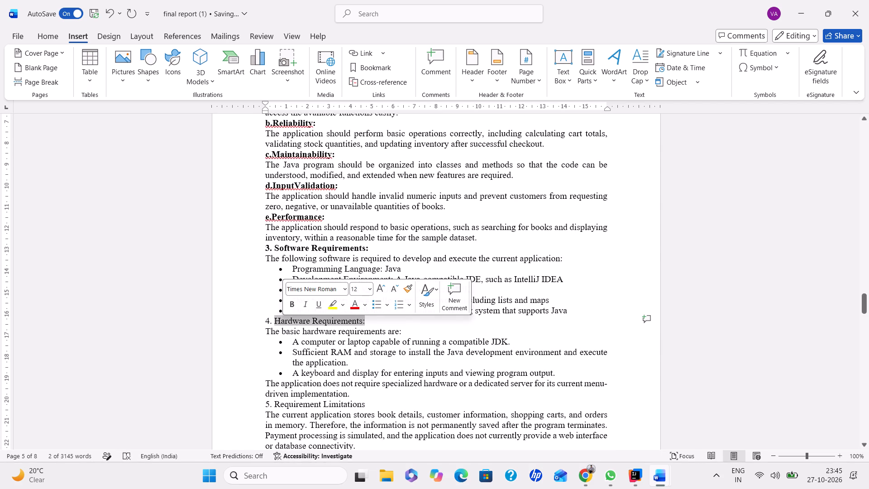
left_click(368, 319)
left_click_drag(368, 319, 261, 324)
left_click(270, 300)
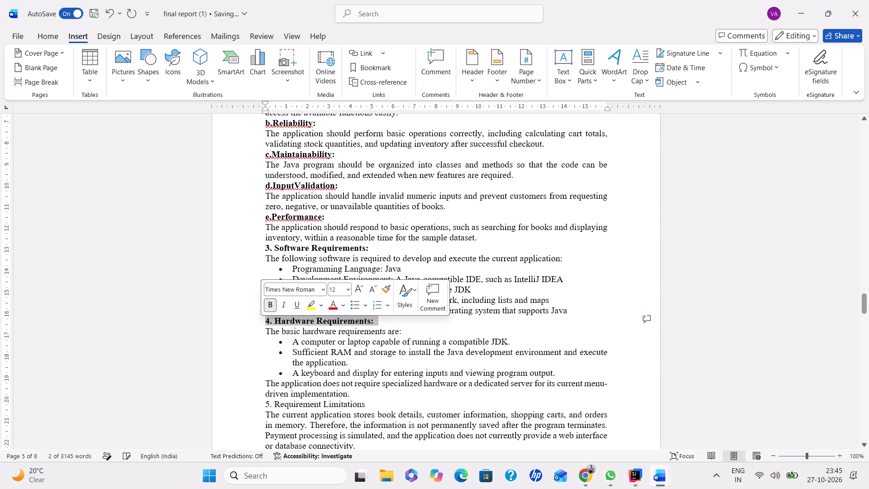
left_click(441, 329)
scroll(353, 358, "down", 1)
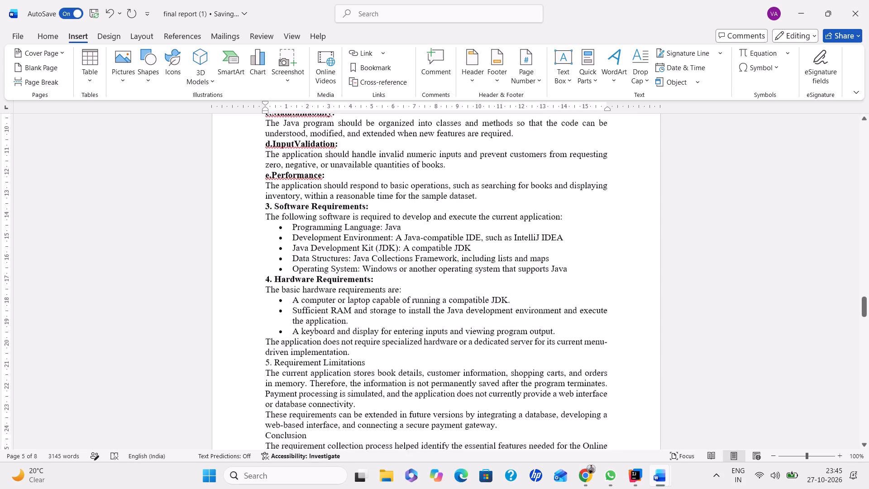
scroll(353, 358, "down", 4)
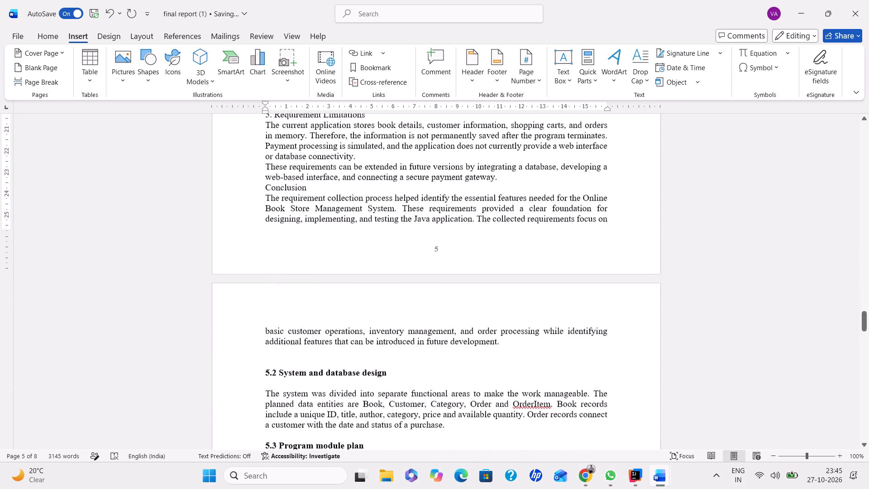
scroll(353, 358, "down", 2)
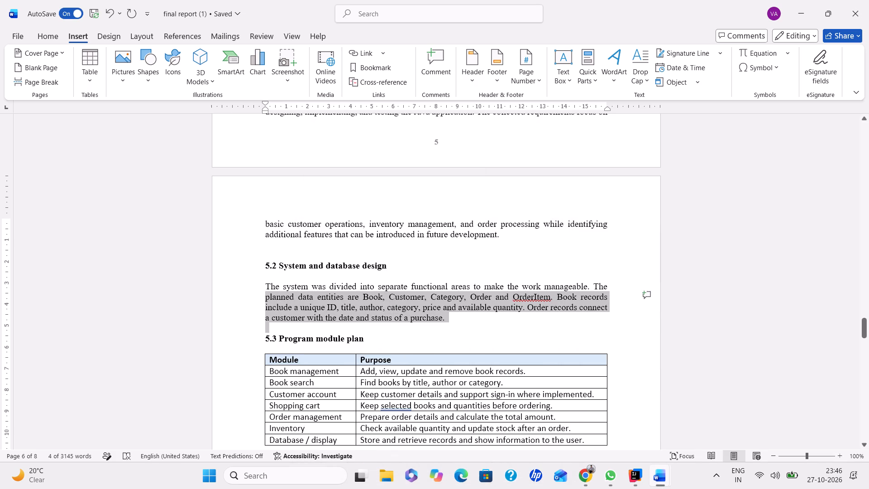
left_click_drag(440, 324, 441, 323)
left_click(446, 319)
left_click(446, 319)
left_click_drag(446, 319, 238, 283)
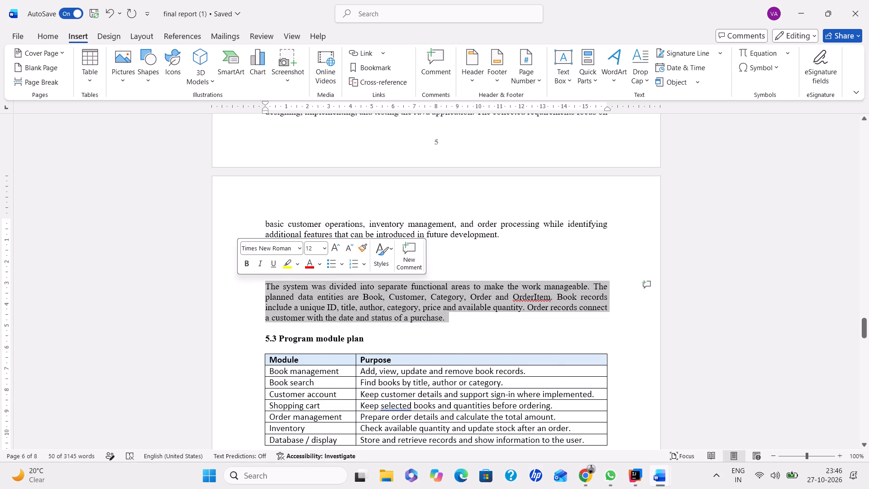
key("BackSpace")
key("Up")
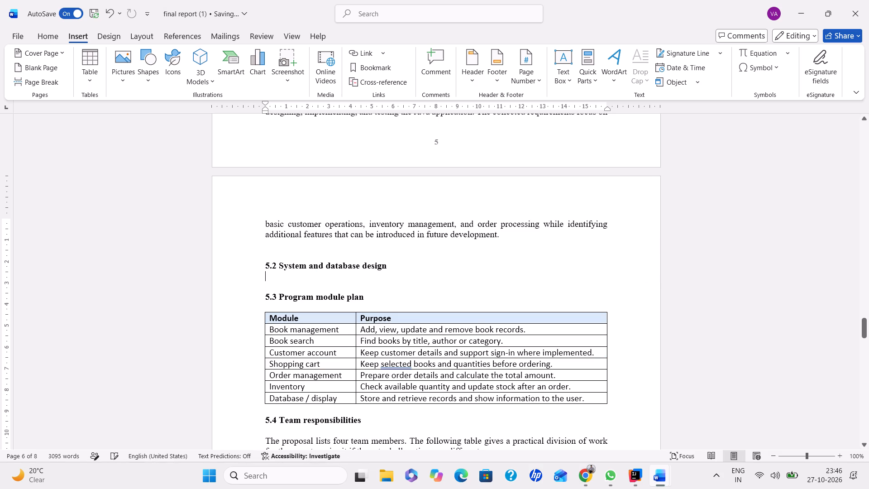
key("ctrl+v")
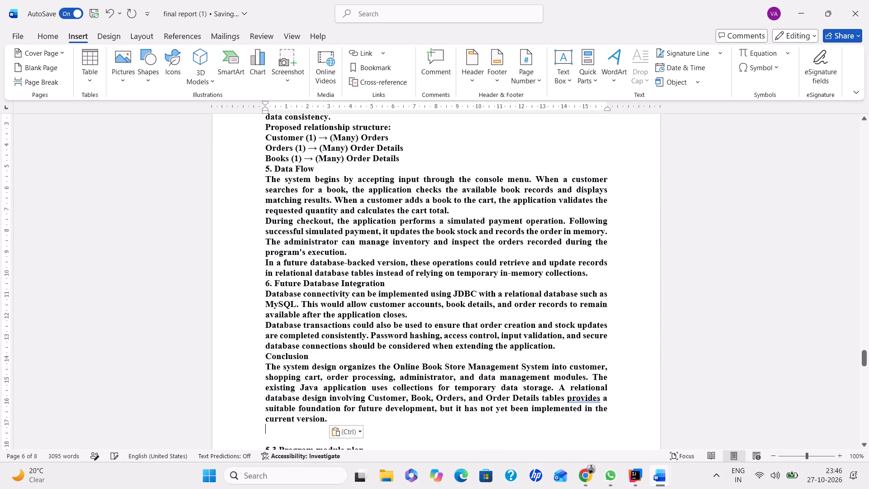
Delete the duplicate title line "System and Database Design" under heading 5.2 and leave one blank line below the heading.
scroll(364, 237, "up", 6)
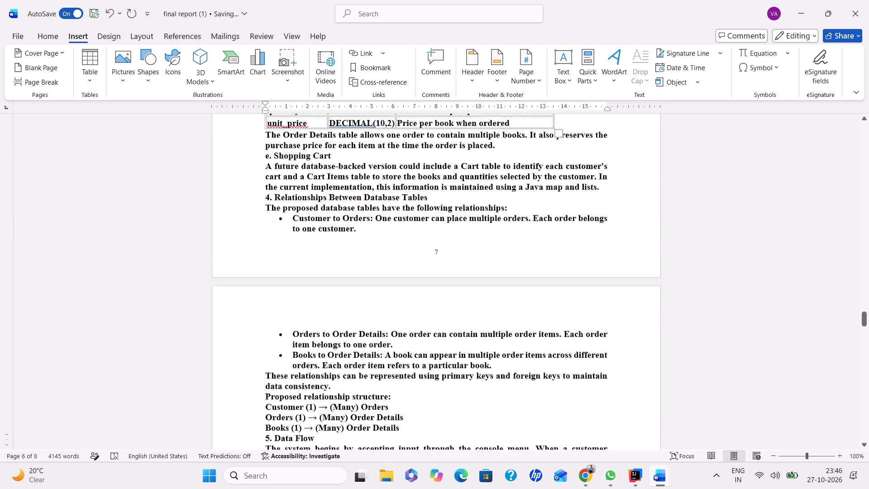
scroll(364, 237, "up", 5)
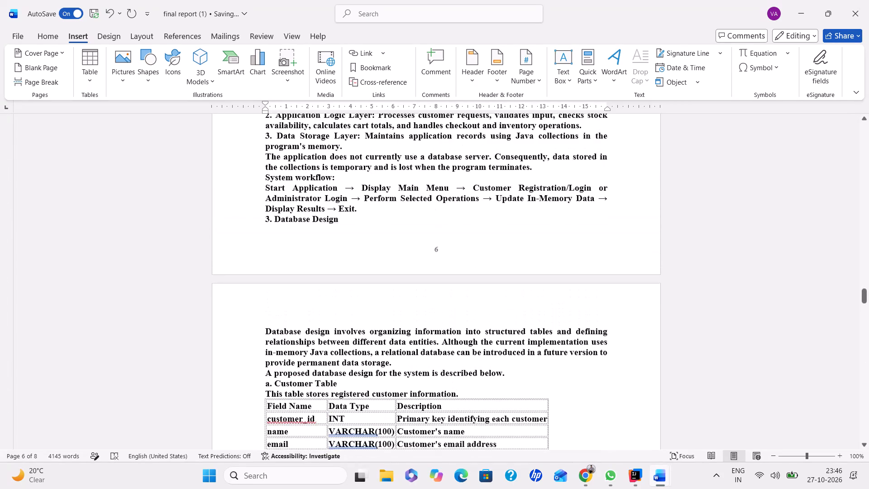
scroll(364, 237, "up", 5)
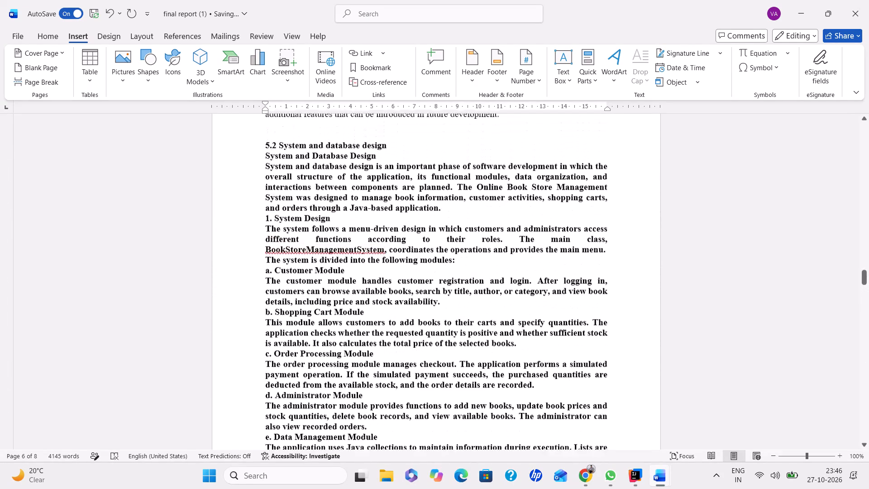
scroll(364, 237, "up", 2)
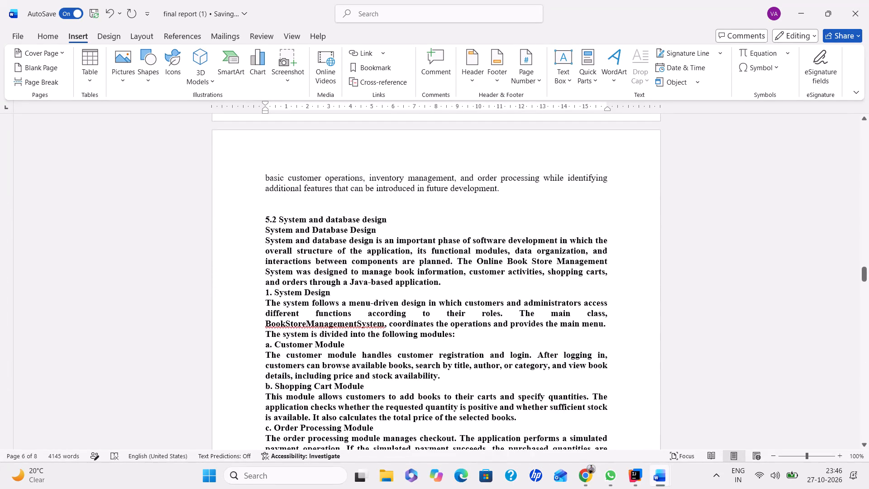
left_click(378, 231)
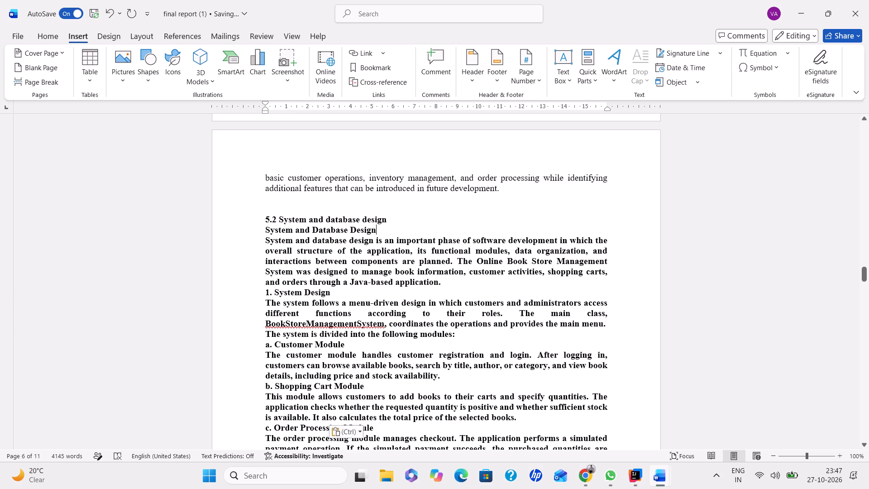
key("BackSpace")
key("BackSpace")
key("BackSpace")
key("BackSpace")
key("BackSpace")
key("BackSpace")
key("BackSpace")
key("BackSpace")
key("BackSpace")
key("BackSpace")
key("BackSpace")
key("BackSpace")
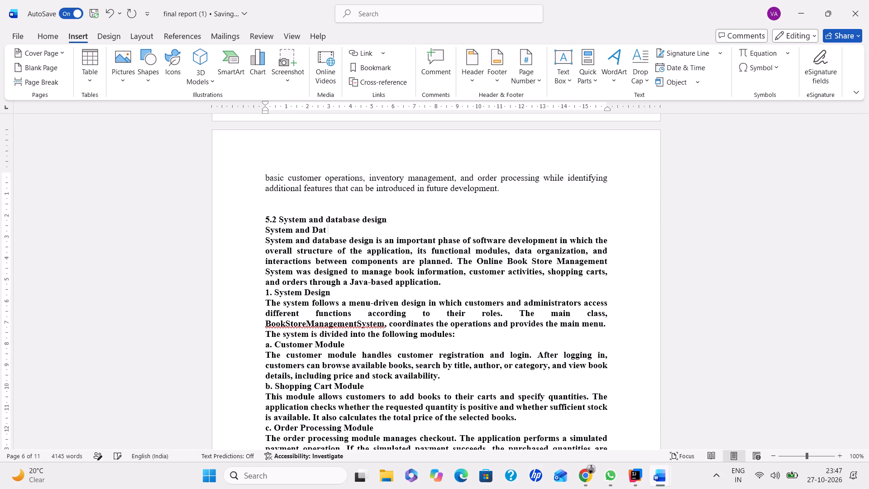
key("BackSpace")
key("BackSpace")
key("BackSpace")
key("BackSpace")
key("BackSpace")
key("BackSpace")
key("BackSpace")
key("BackSpace")
key("BackSpace")
key("BackSpace")
key("BackSpace")
key("BackSpace")
key("BackSpace")
key("BackSpace")
key("BackSpace")
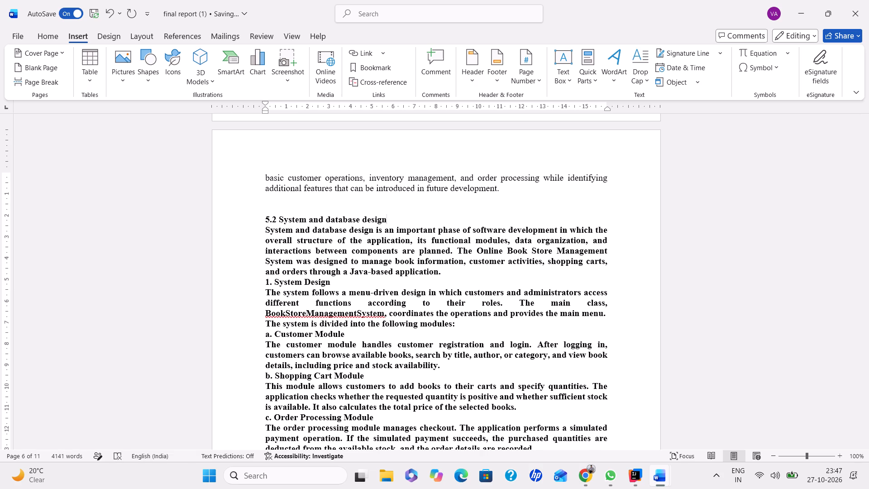
key("Return")
Remove the bold formatting from section 5.2's pasted text, from its opening paragraph through the end of Future Database Integration.
left_click_drag(264, 241, 382, 455)
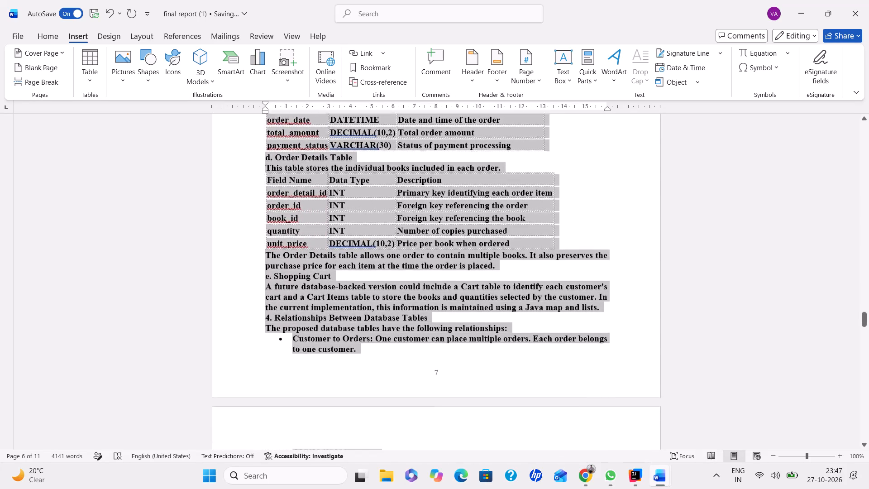
left_click_drag(382, 455, 384, 455)
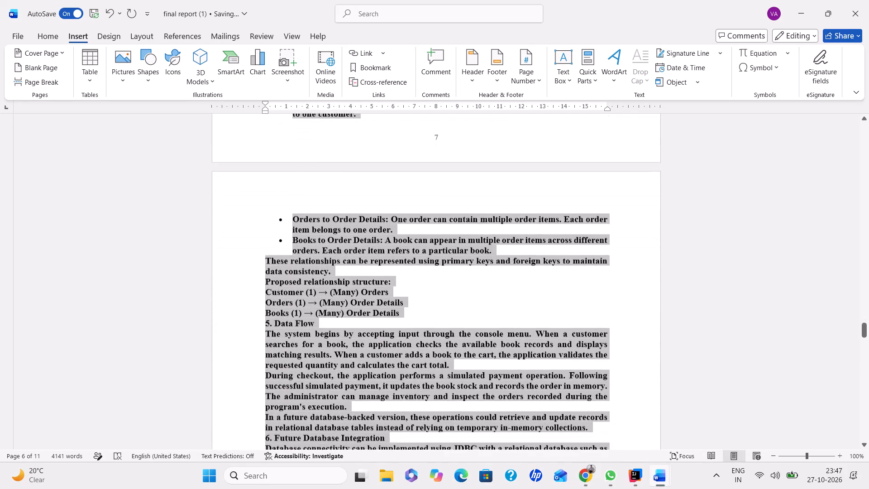
left_click_drag(384, 455, 378, 381)
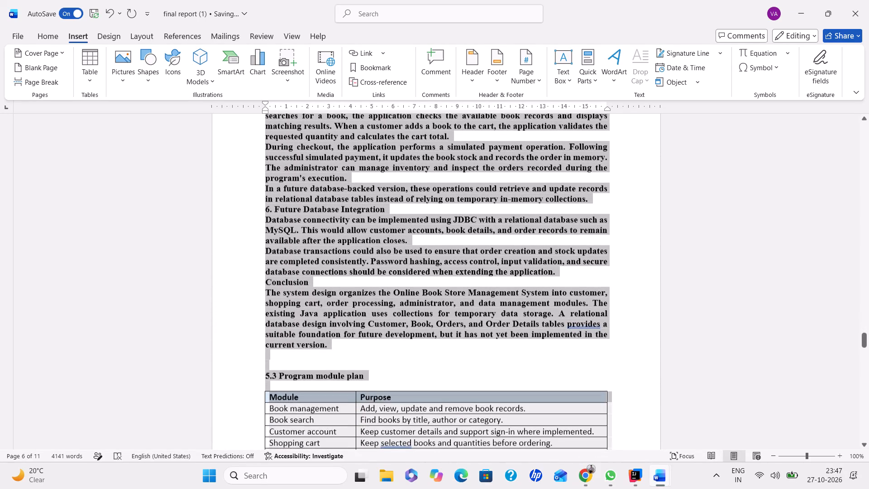
left_click_drag(378, 381, 376, 350)
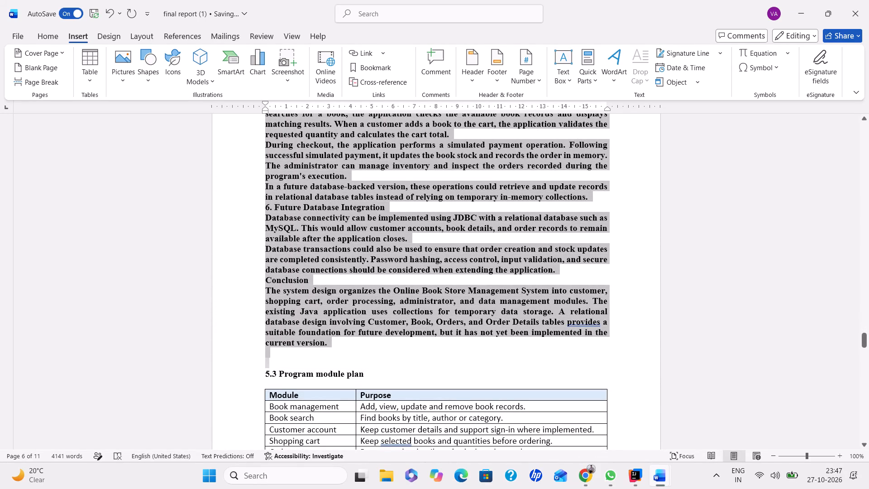
left_click_drag(376, 350, 398, 281)
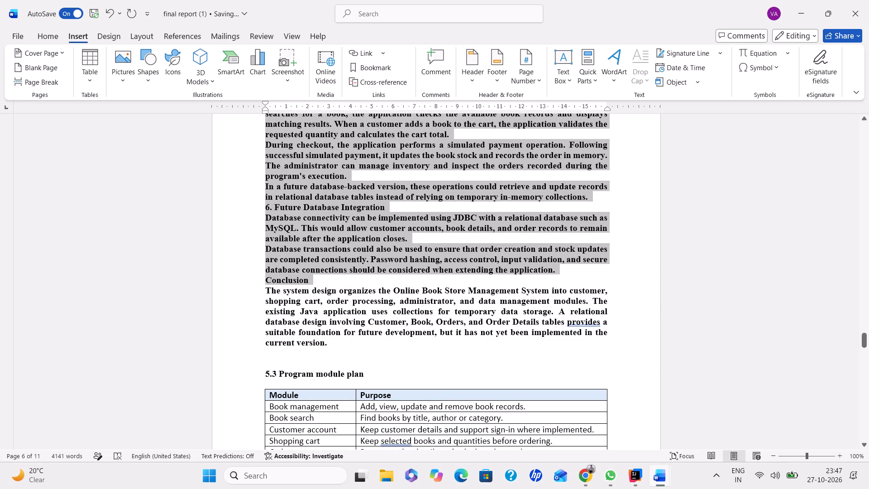
left_click_drag(398, 281, 555, 281)
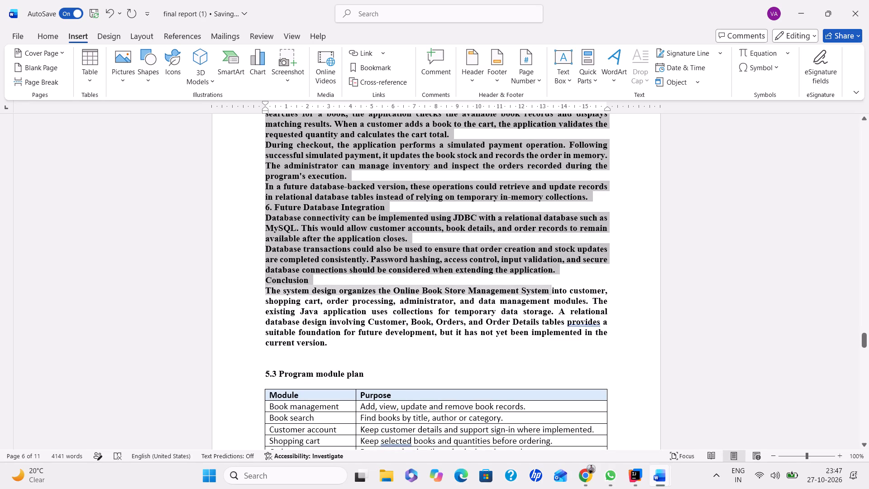
left_click_drag(555, 281, 579, 268)
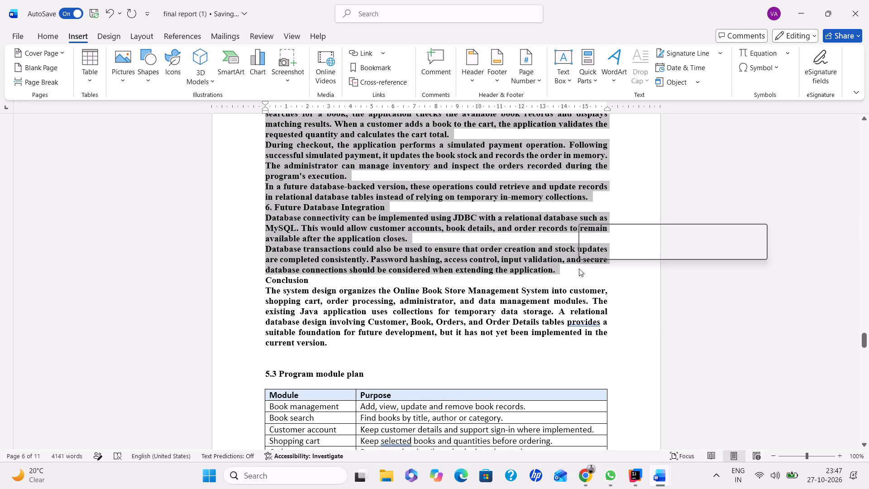
left_click(586, 243)
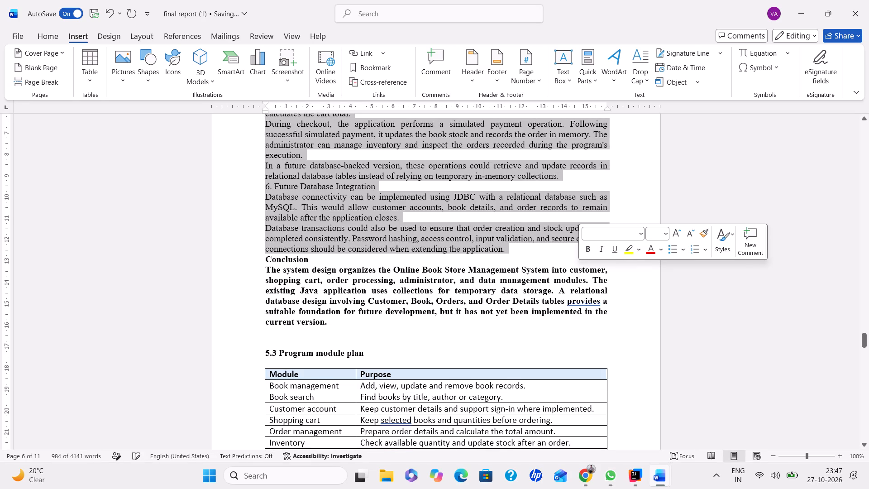
left_click(530, 259)
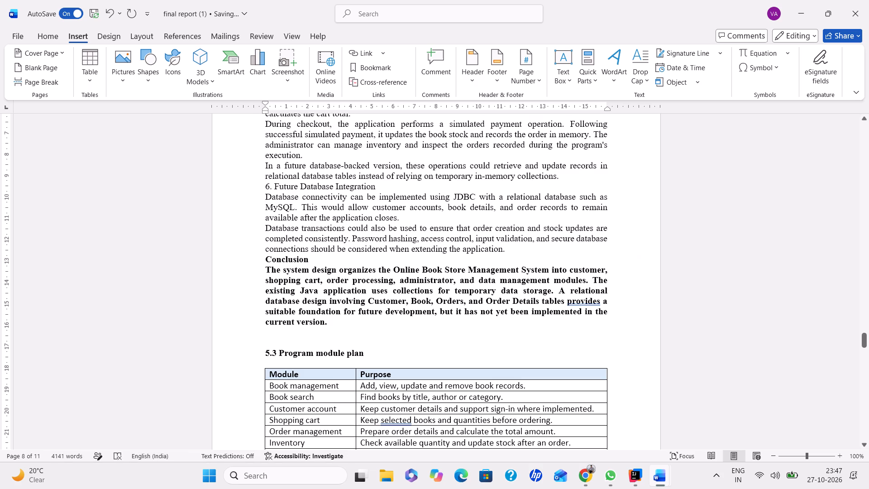
Delete the Conclusion title and its paragraph at the end of section 5.2, along with the empty line after it.
left_click_drag(264, 259, 338, 333)
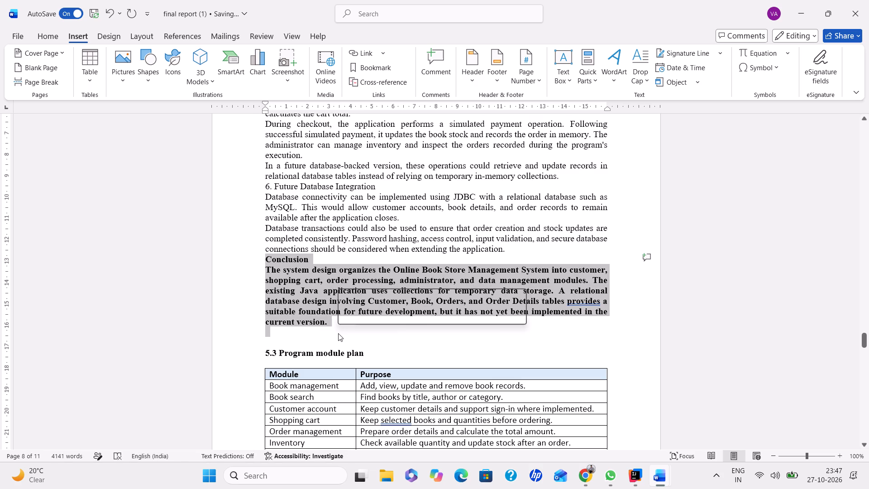
key("BackSpace")
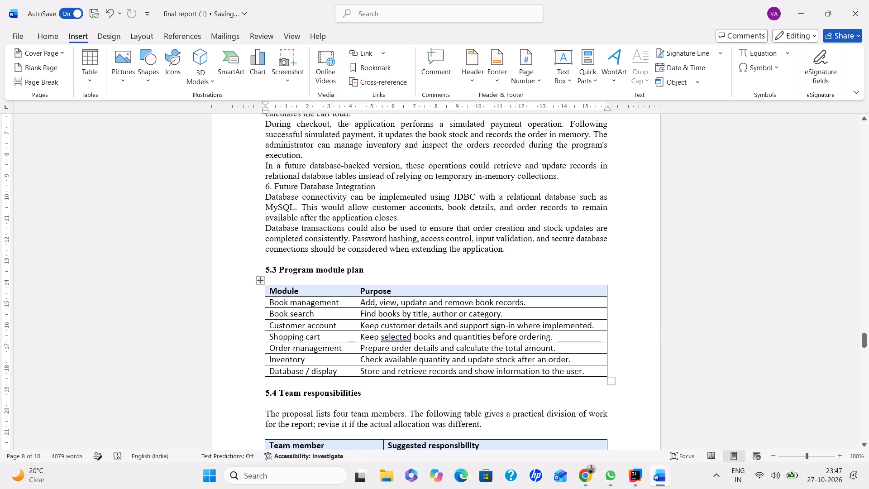
Replace the flagged word "BookStoreManagementSystem" in the System Design paragraph with the suggestion "Book Store Management System".
scroll(578, 267, "down", 3)
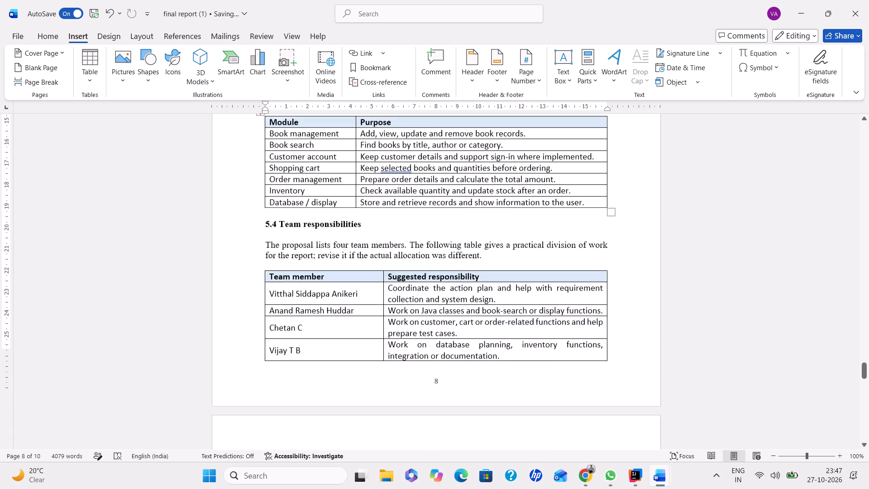
scroll(578, 267, "up", 7)
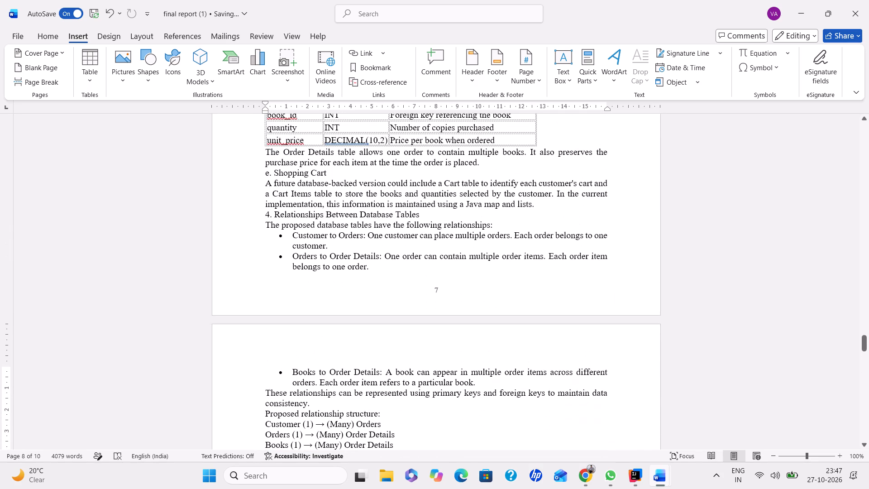
scroll(578, 267, "up", 4)
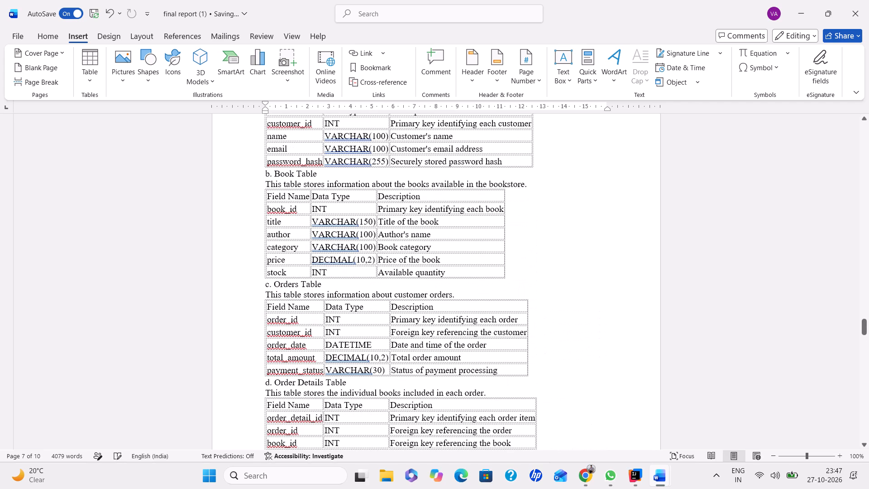
scroll(578, 267, "up", 2)
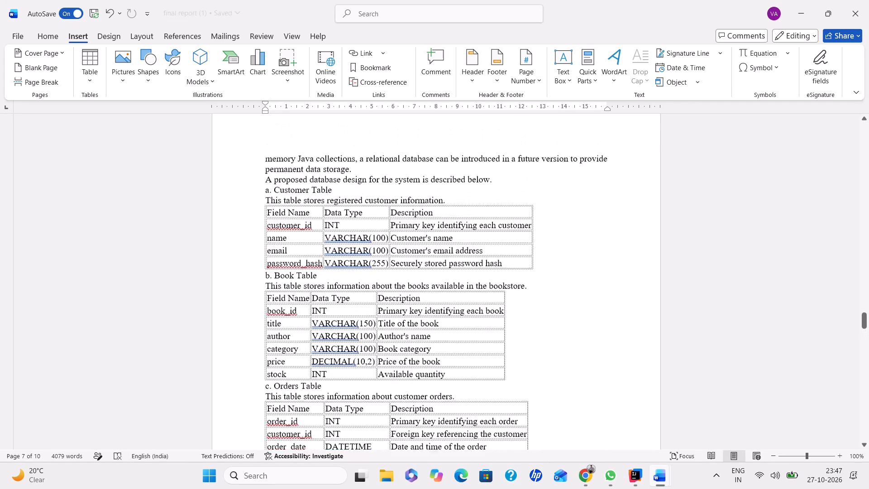
scroll(578, 267, "up", 6)
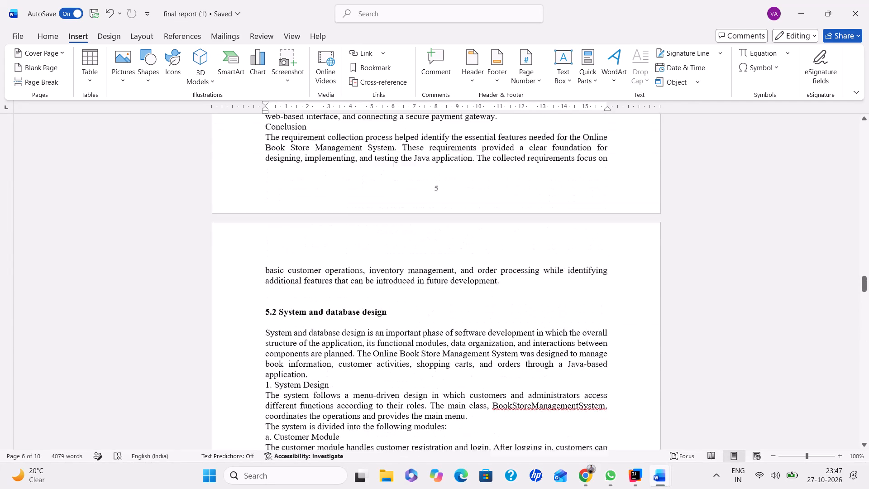
scroll(578, 267, "down", 2)
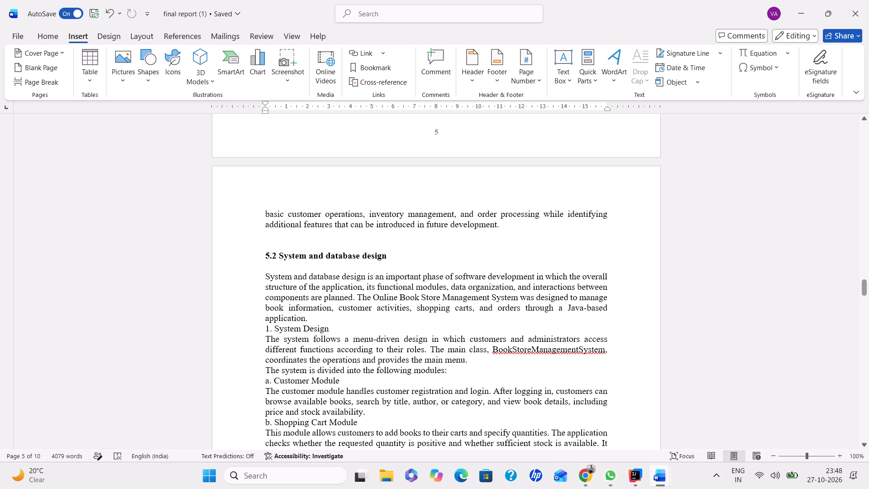
left_click(536, 357)
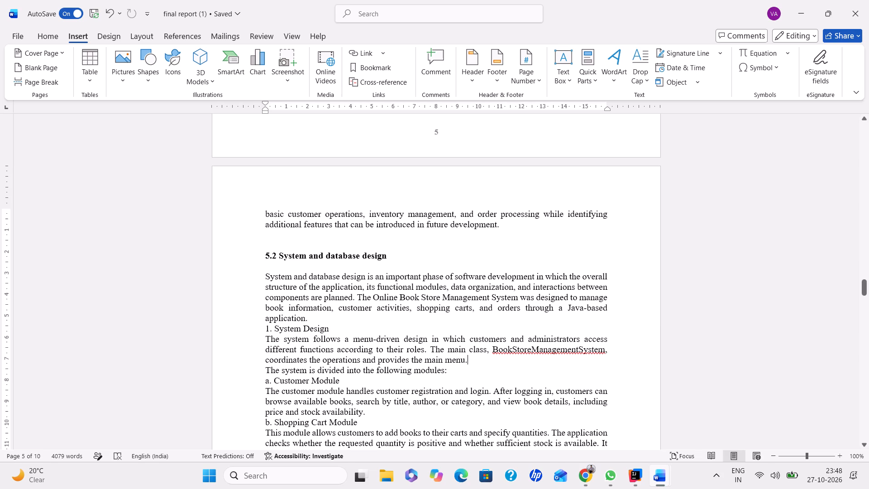
left_click(524, 349)
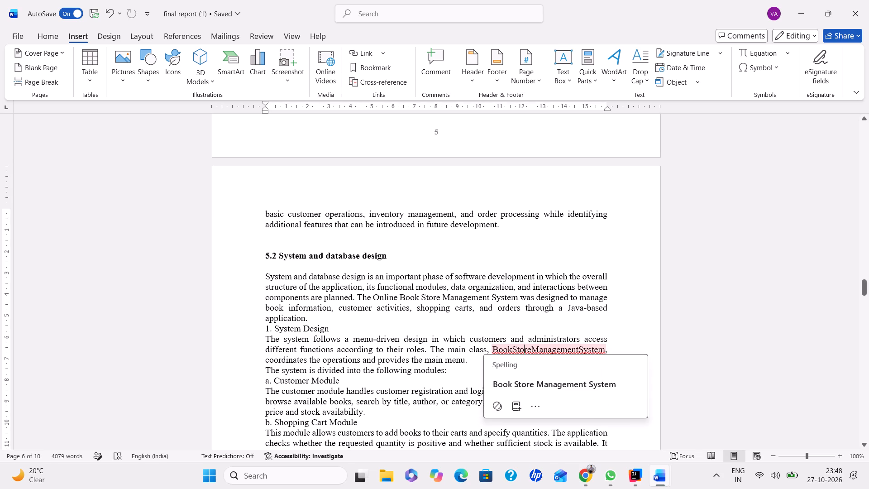
left_click(528, 381)
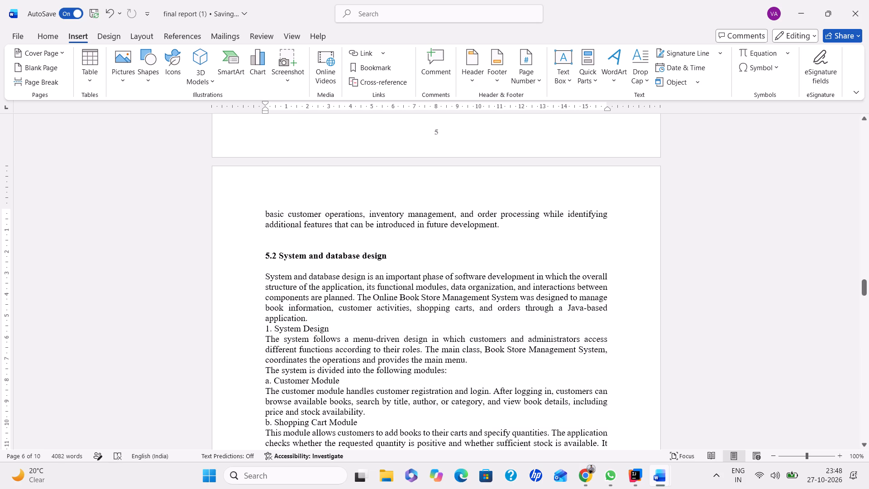
Make the subheading "1. System Design" in section 5.2 bold.
left_click_drag(330, 329, 267, 327)
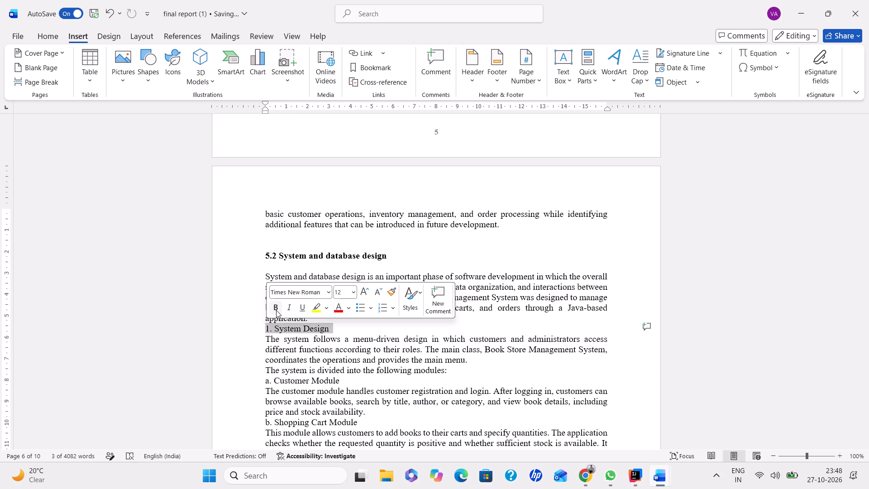
left_click(276, 310)
left_click(361, 335)
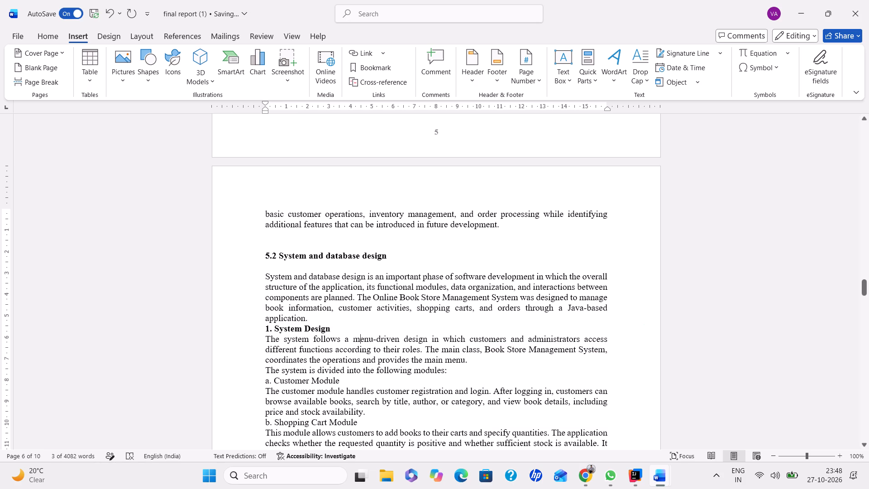
Look back through section 5.1 Requirement collection to check how its numbered and lettered subheadings are formatted.
scroll(361, 335, "down", 1)
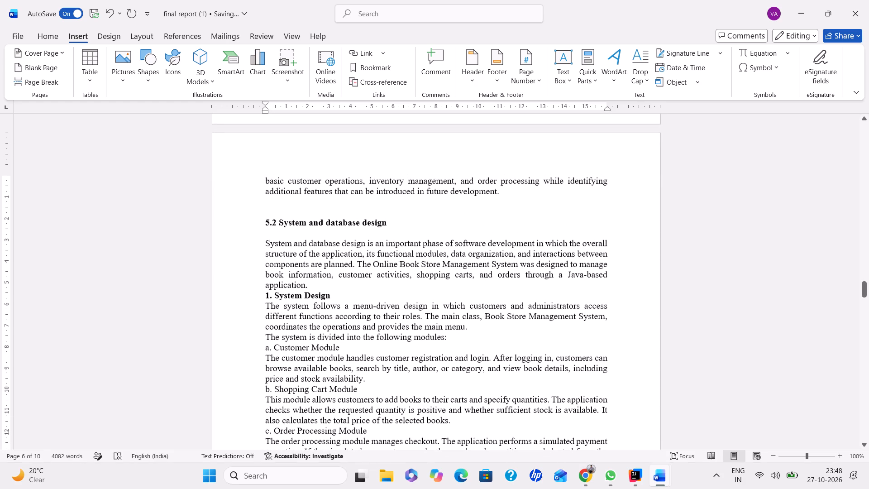
scroll(430, 272, "up", 1)
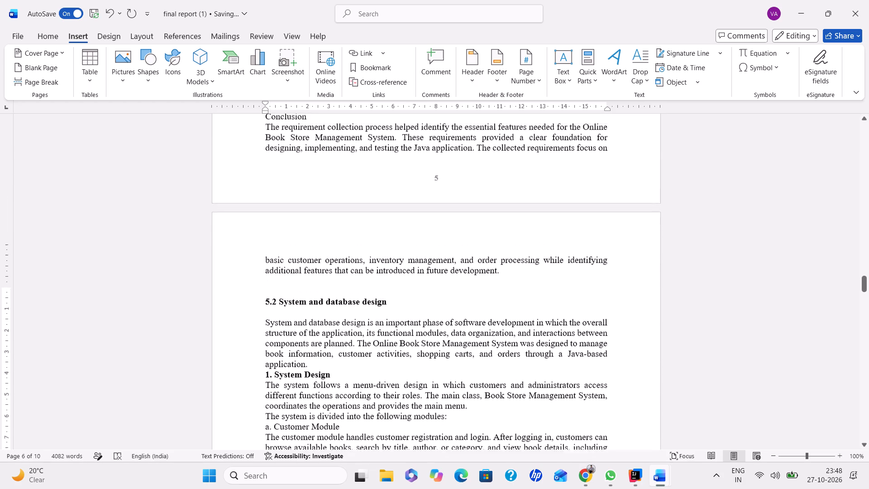
scroll(430, 272, "up", 3)
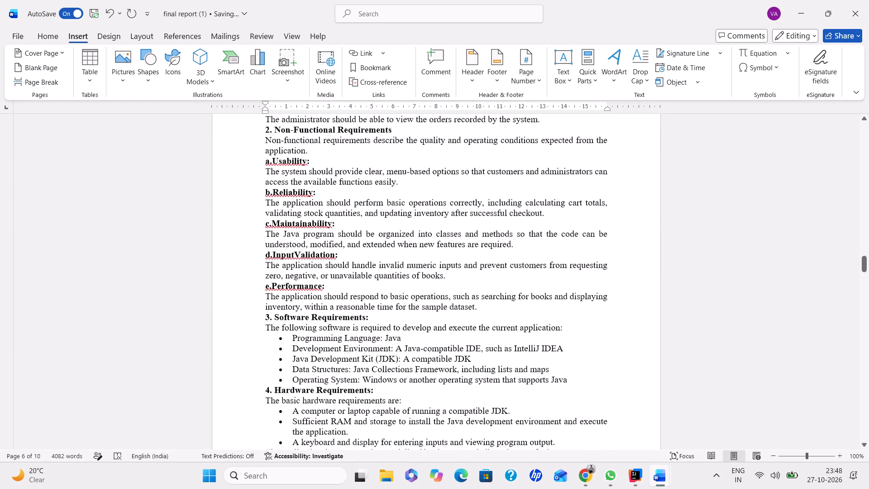
scroll(430, 272, "up", 4)
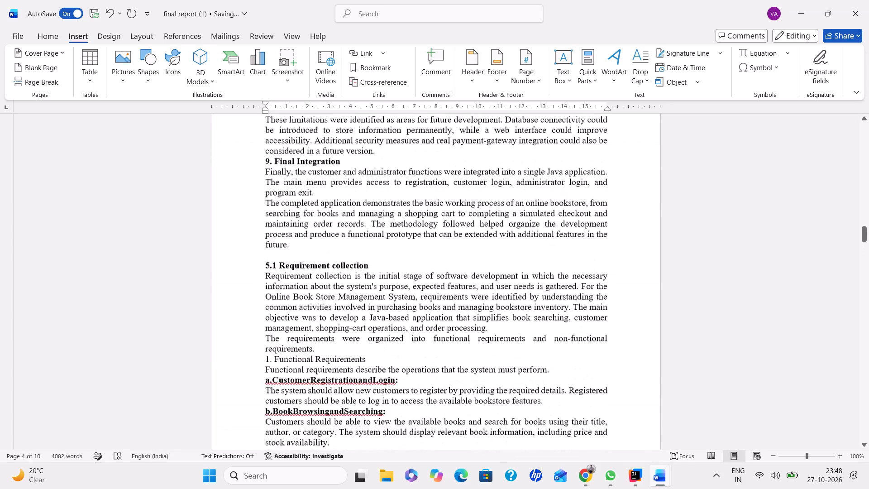
scroll(430, 272, "down", 8)
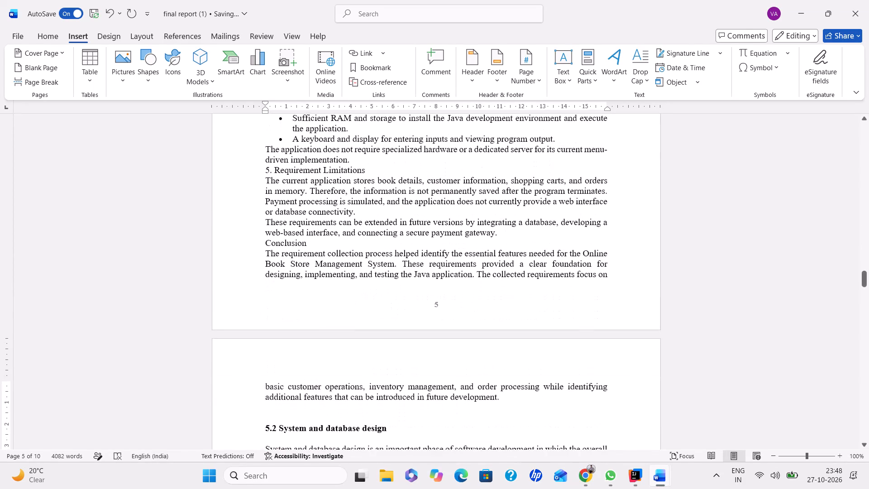
Make the subheadings "a. Customer Module" and "b. Shopping Cart Module" under System Design in section 5.2 bold.
scroll(430, 272, "down", 3)
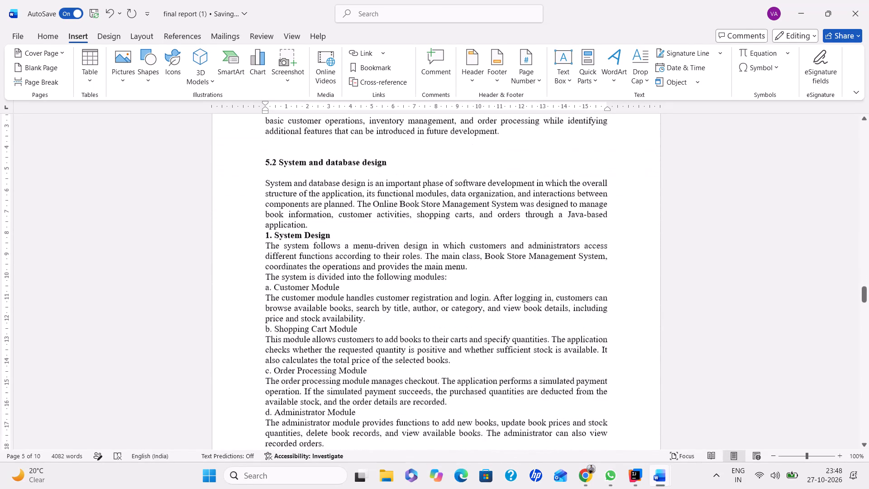
scroll(430, 272, "down", 4)
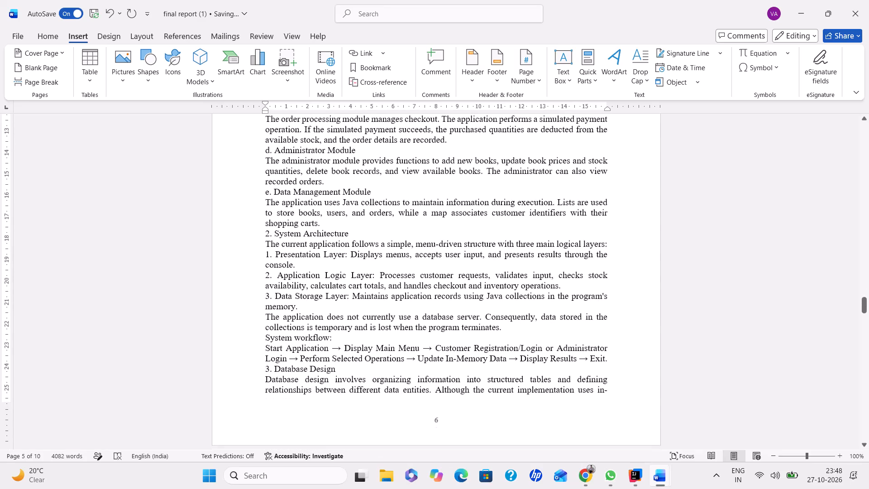
scroll(430, 272, "up", 4)
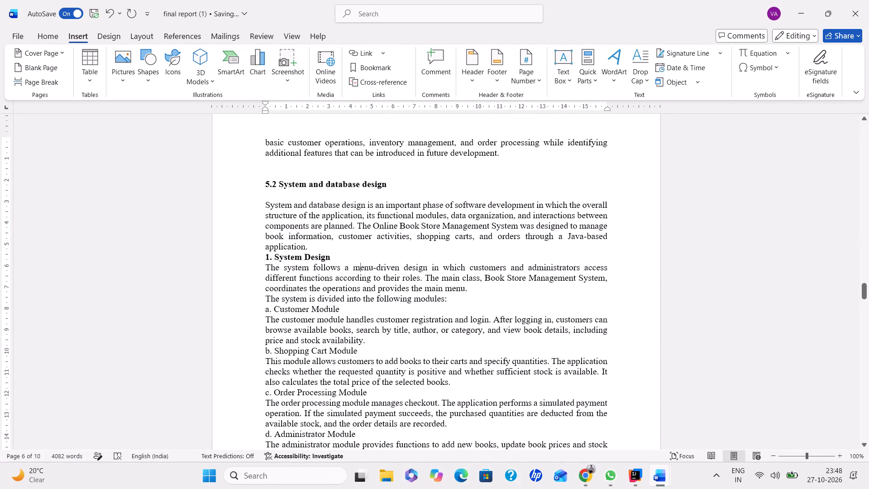
left_click_drag(340, 307, 272, 302)
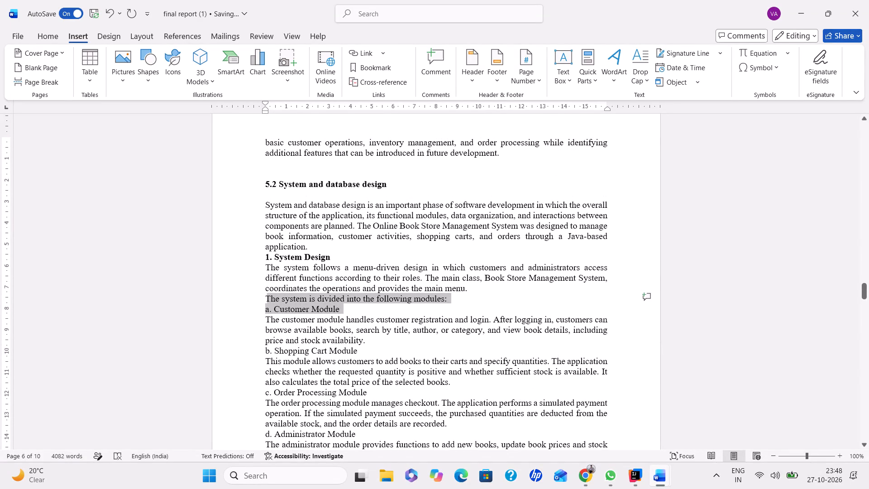
left_click_drag(272, 302, 265, 310)
left_click(275, 290)
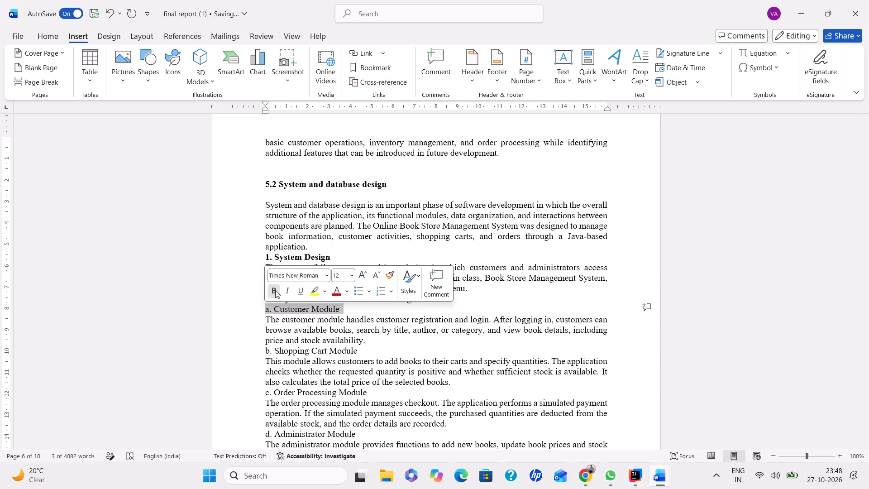
scroll(349, 333, "down", 1)
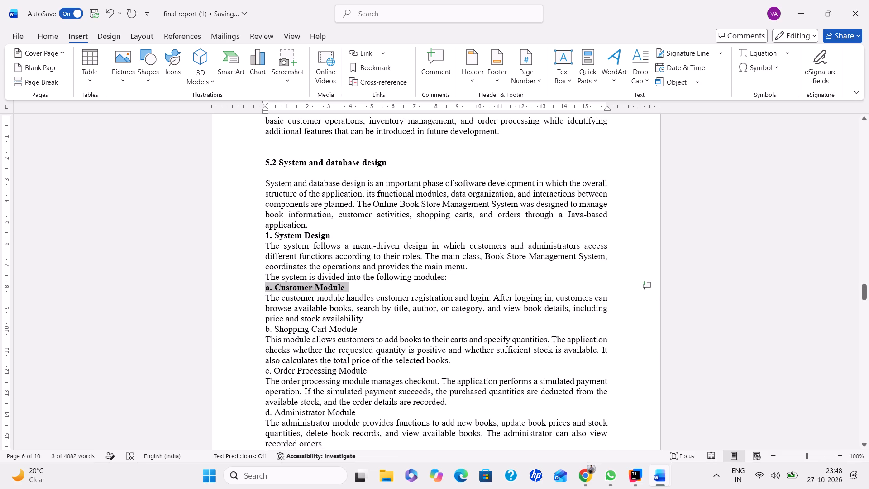
left_click_drag(358, 330, 268, 330)
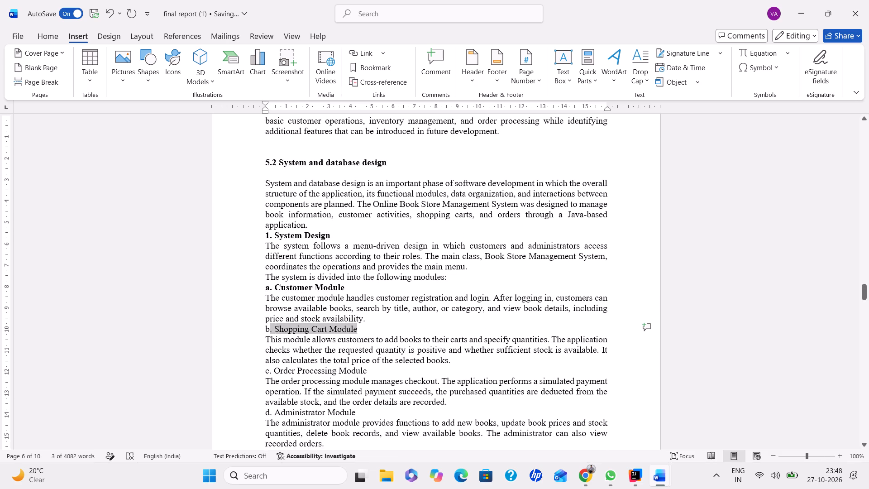
left_click_drag(268, 330, 266, 327)
left_click(276, 307)
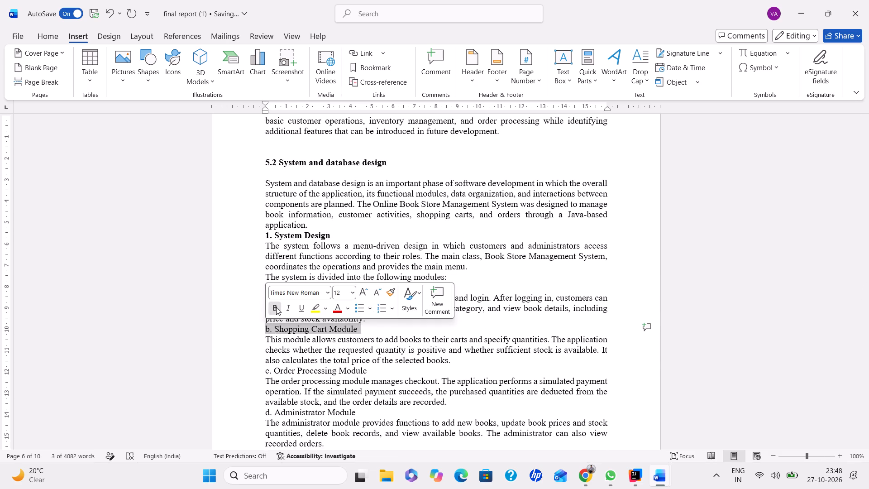
Make the subheadings "c. Order Processing Module" and "d. Administrator Module" in section 5.2 bold.
scroll(276, 307, "down", 1)
scroll(334, 347, "down", 1)
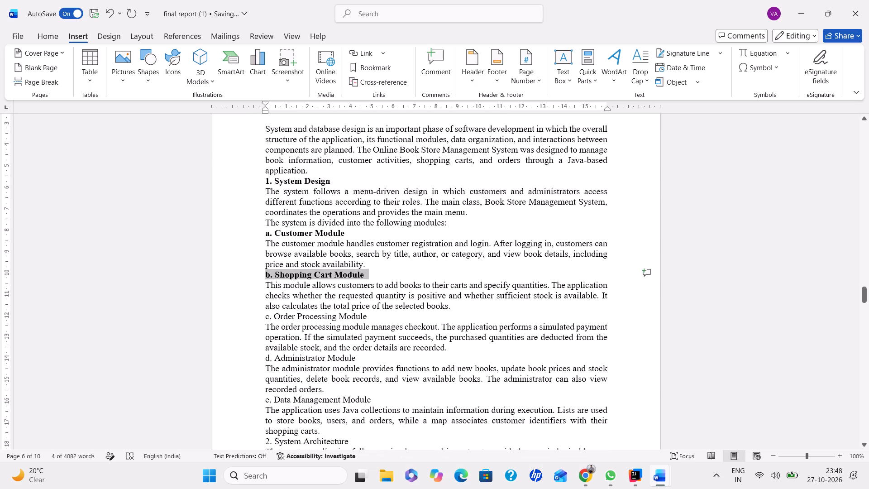
left_click_drag(370, 314, 328, 312)
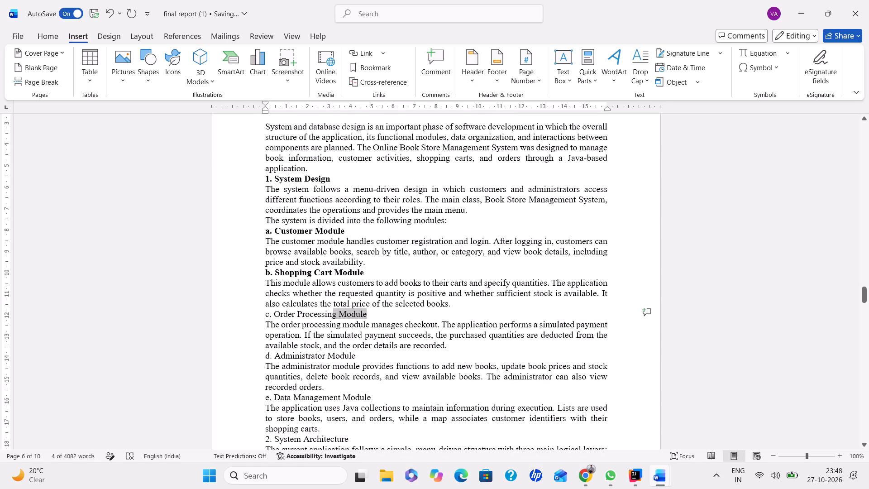
left_click_drag(328, 312, 258, 314)
left_click(268, 293)
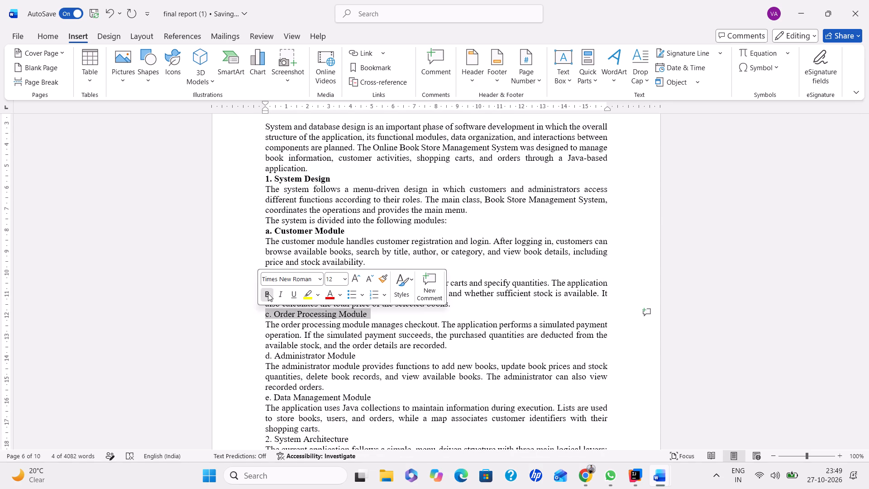
scroll(300, 329, "down", 1)
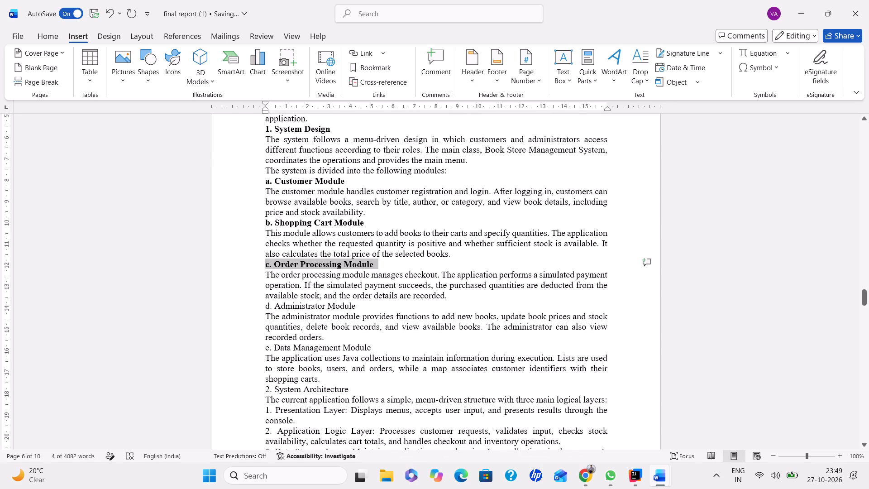
double_click(358, 310)
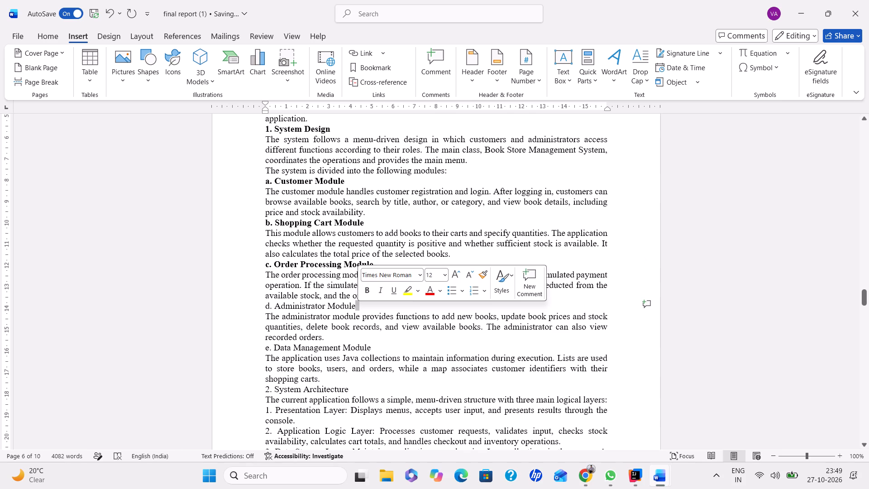
left_click_drag(354, 306, 273, 309)
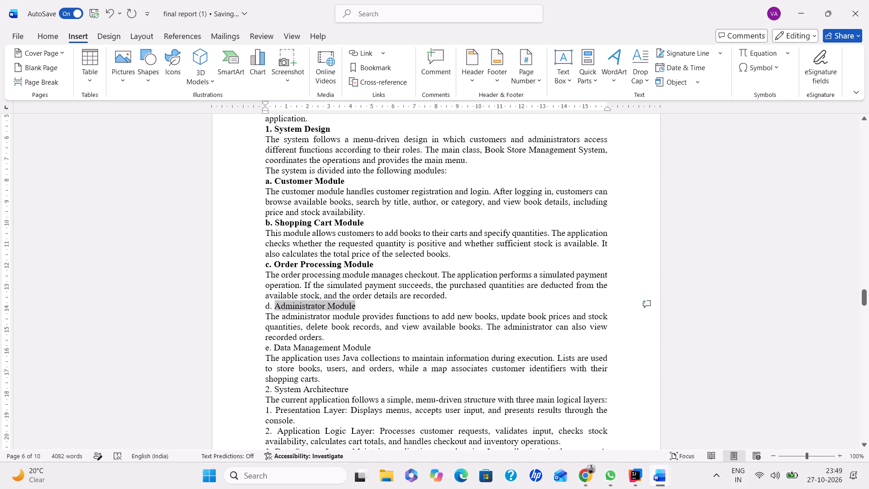
left_click_drag(273, 309, 265, 307)
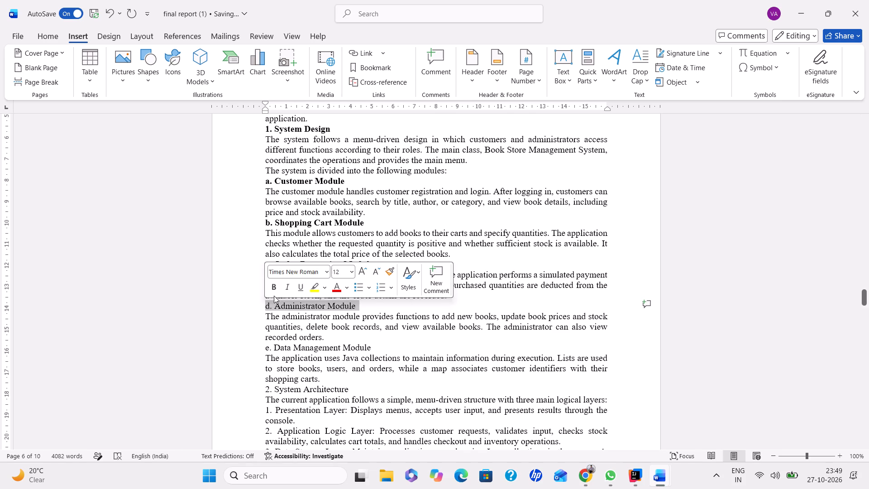
left_click(275, 287)
Make the subheading "e. Data Management Module" in section 5.2 bold, without italics.
scroll(344, 339, "down", 1)
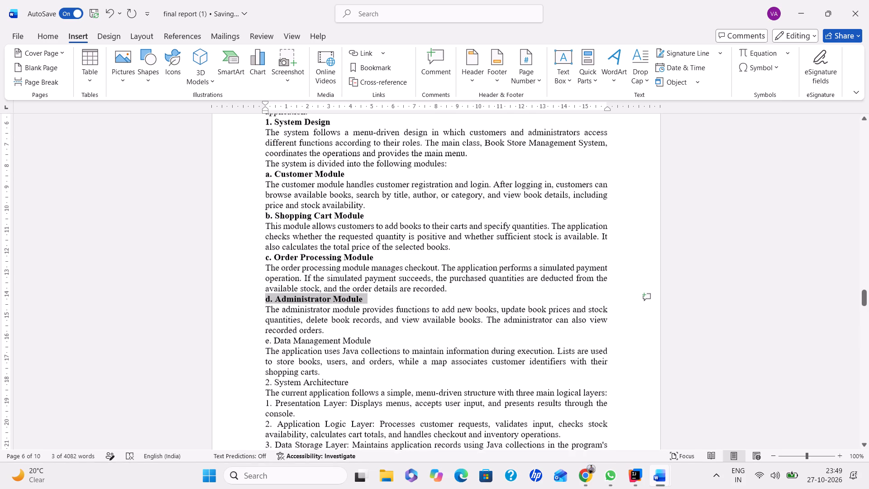
scroll(344, 339, "down", 1)
left_click(373, 331)
left_click_drag(373, 331, 353, 327)
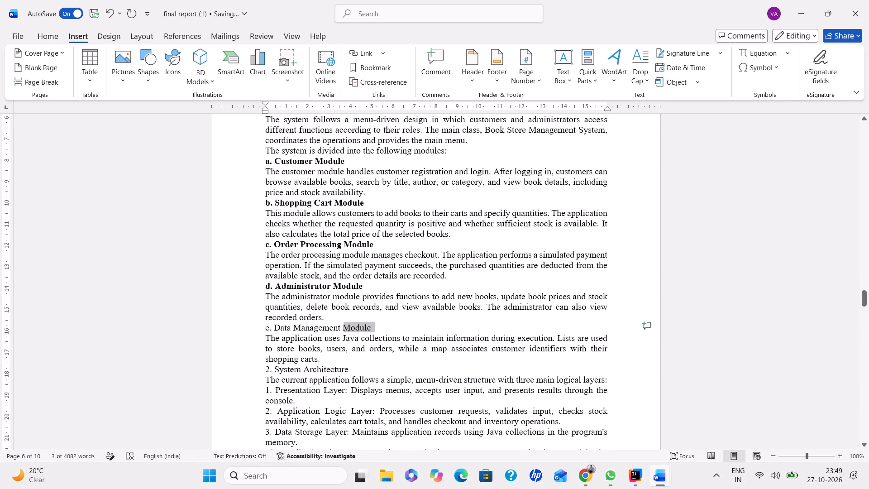
left_click_drag(353, 327, 268, 327)
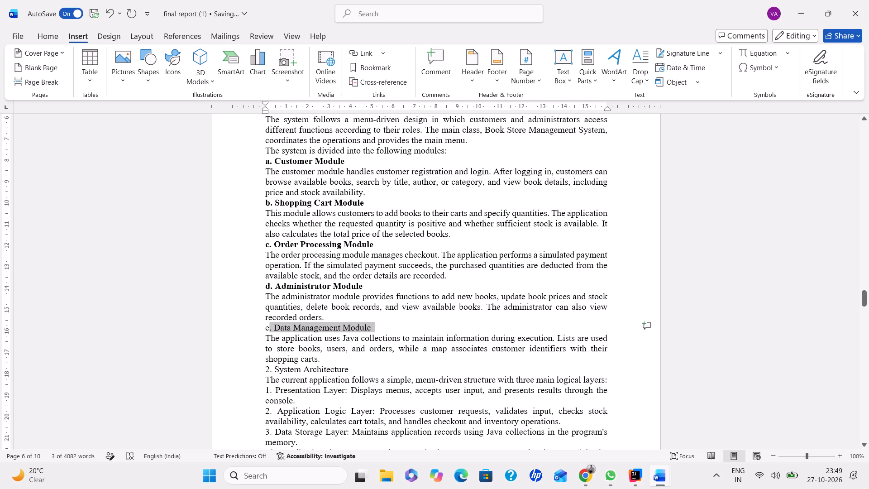
left_click_drag(268, 327, 264, 327)
left_click(281, 306)
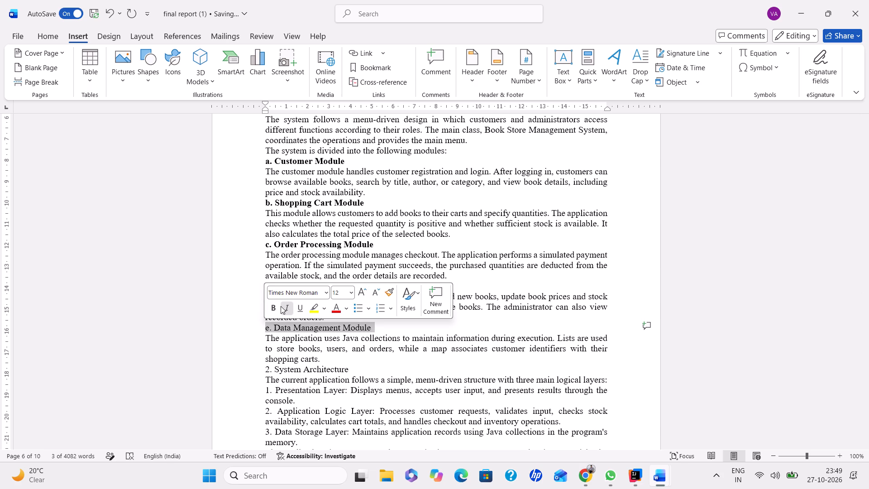
left_click(290, 305)
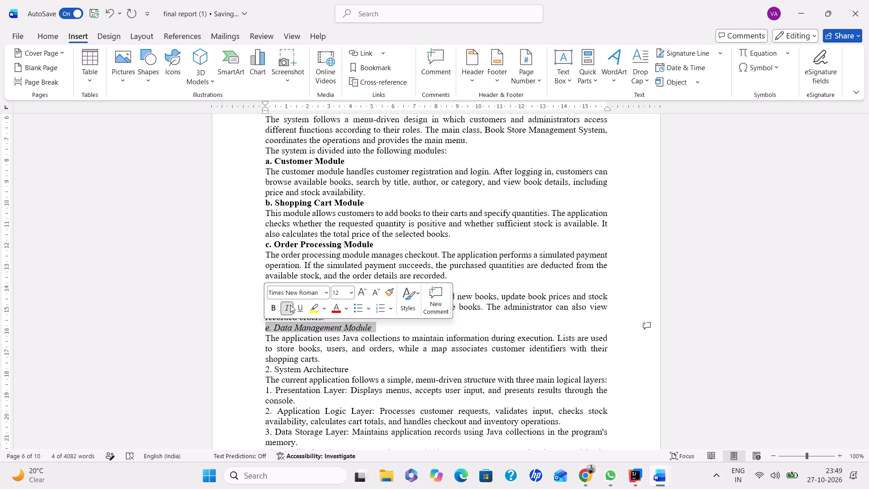
left_click(273, 305)
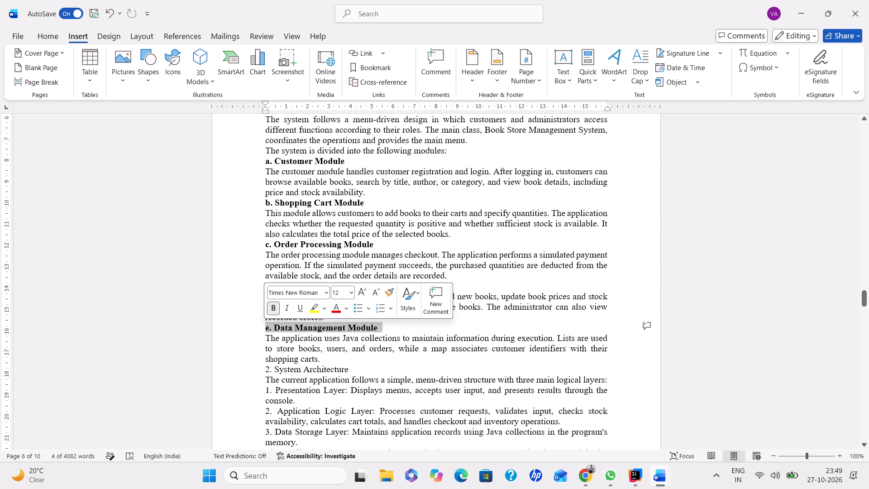
left_click(408, 327)
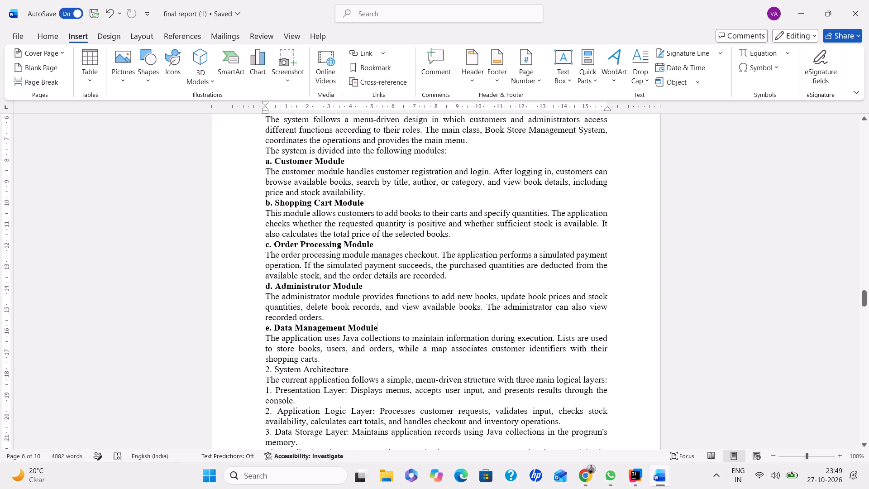
Make the numbered subheading "2. System Architecture" in section 5.2 bold.
left_click_drag(354, 367, 268, 366)
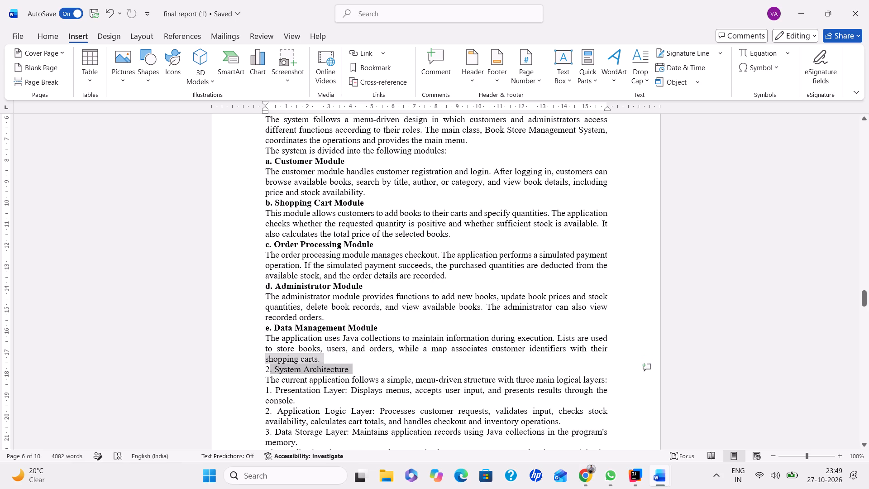
left_click_drag(268, 366, 264, 370)
left_click(268, 348)
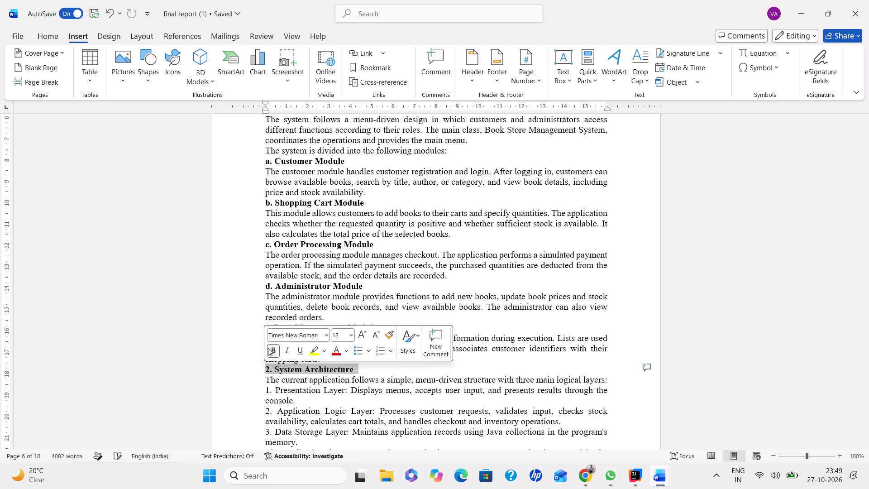
left_click(402, 371)
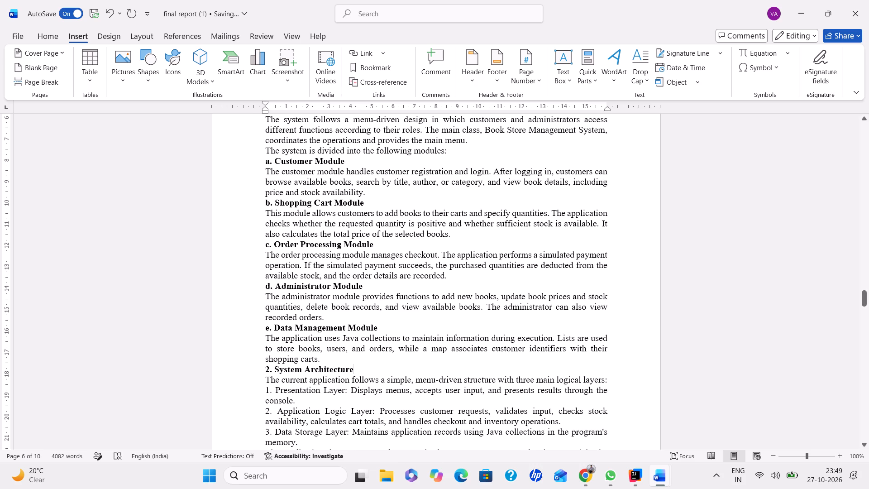
Make the lead-in labels "1. Presentation Layer:", "2. Application Logic Layer:" and "3. Data Storage Layer:" under System Architecture bold.
left_click_drag(347, 390, 346, 390)
left_click_drag(346, 390, 261, 389)
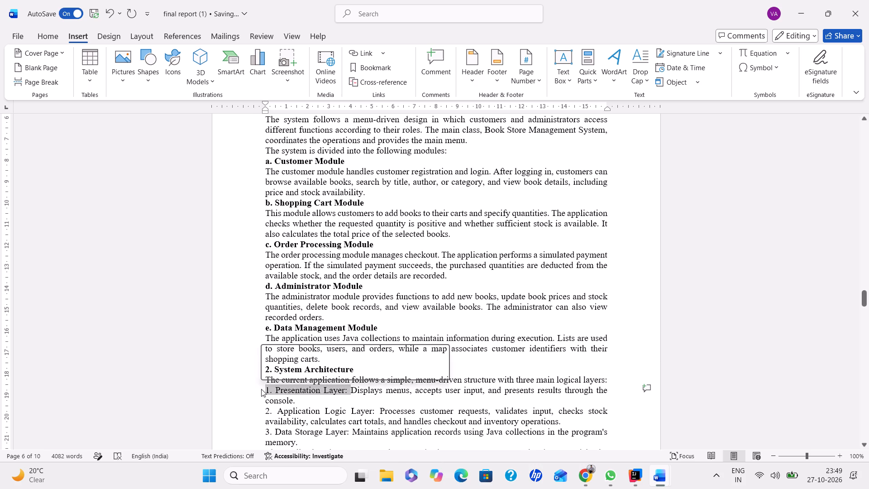
left_click(272, 369)
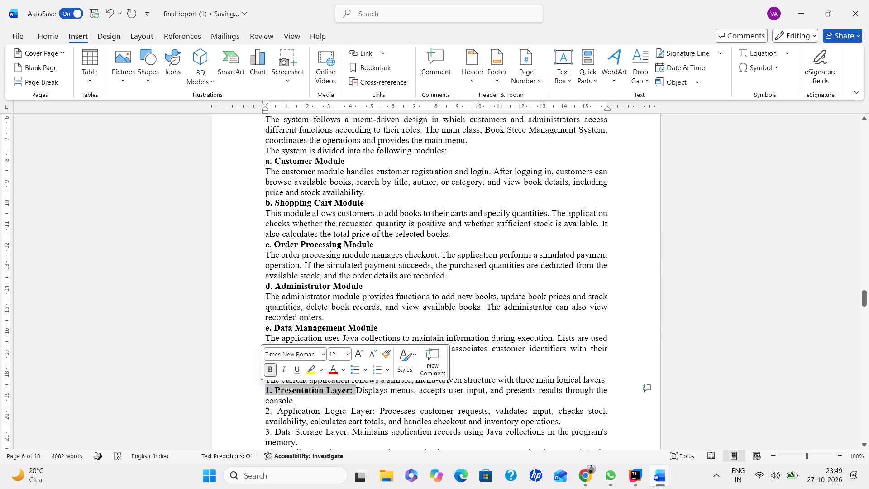
left_click_drag(375, 410, 344, 404)
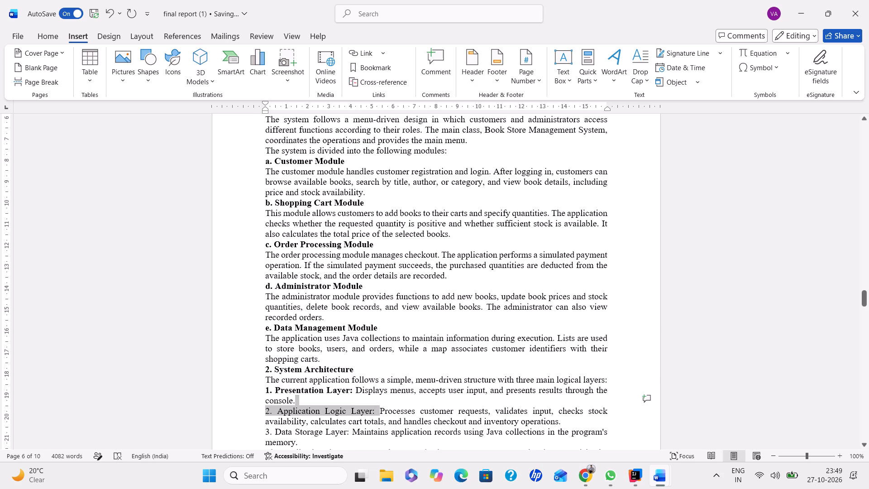
left_click_drag(344, 404, 256, 409)
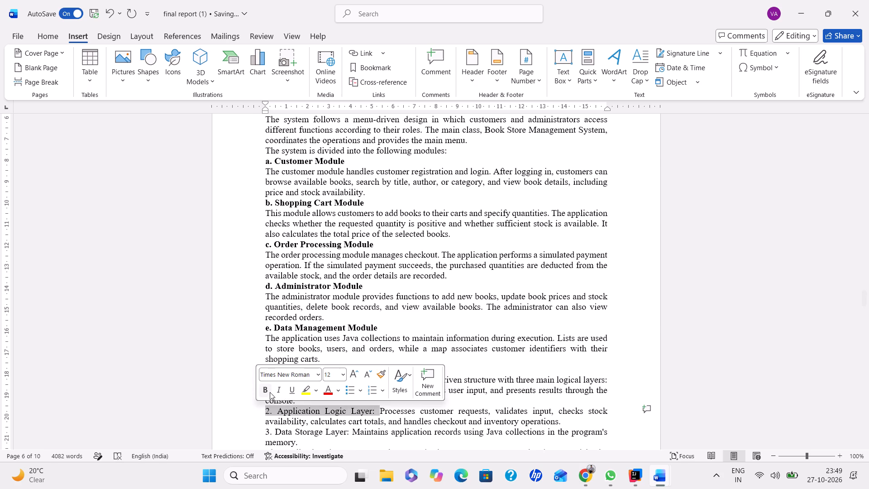
left_click(263, 388)
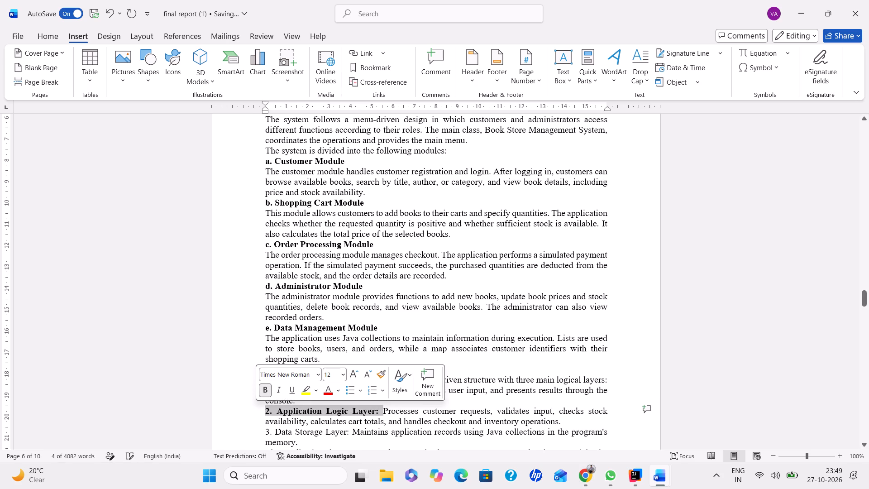
left_click(247, 404)
scroll(247, 404, "down", 1)
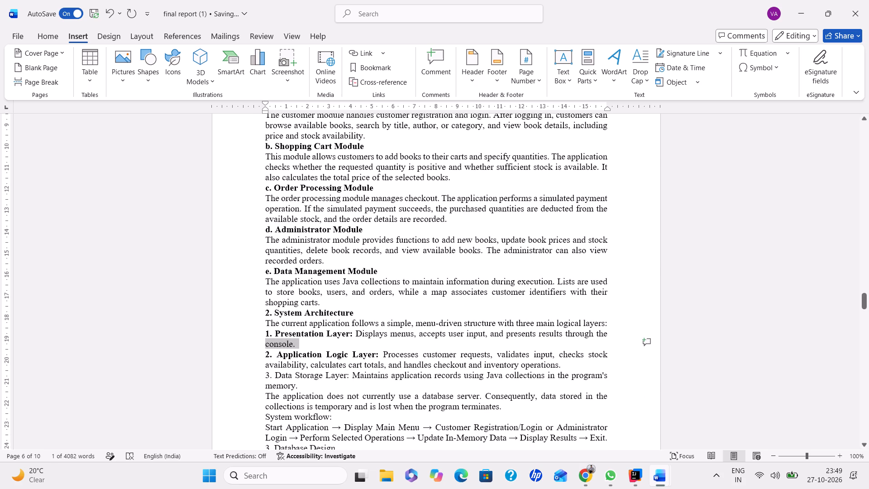
left_click_drag(350, 374, 263, 370)
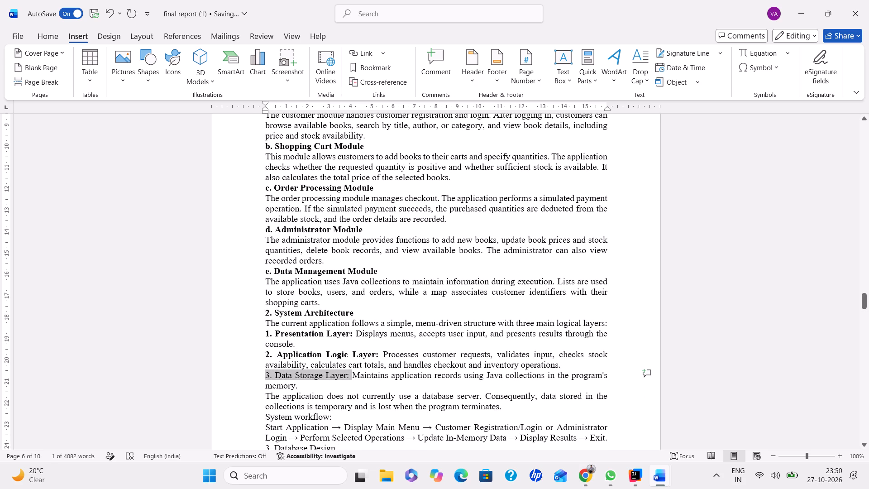
left_click_drag(263, 370, 263, 370)
left_click(269, 353)
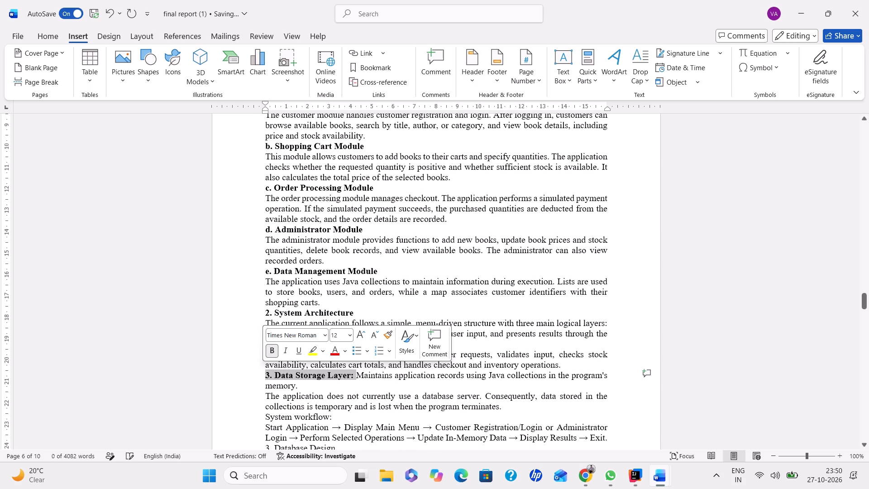
scroll(294, 393, "down", 2)
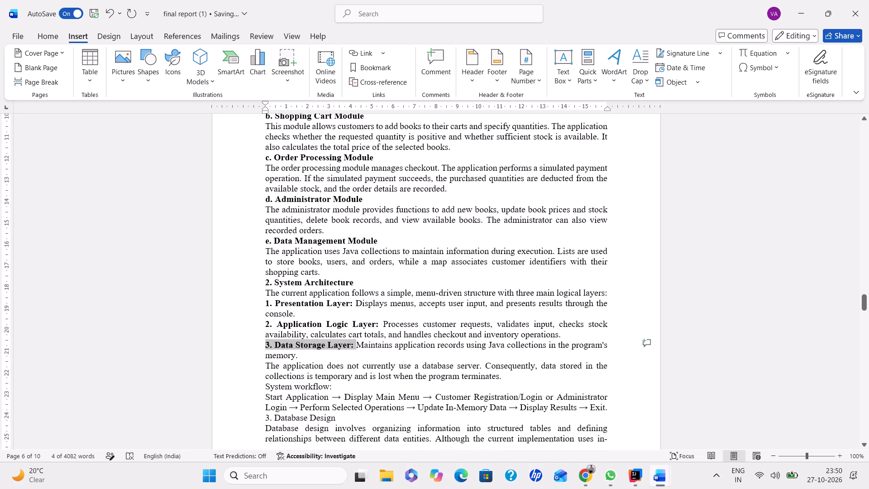
Make the numbered subheading "3. Database Design" in section 5.2 bold.
scroll(294, 393, "down", 1)
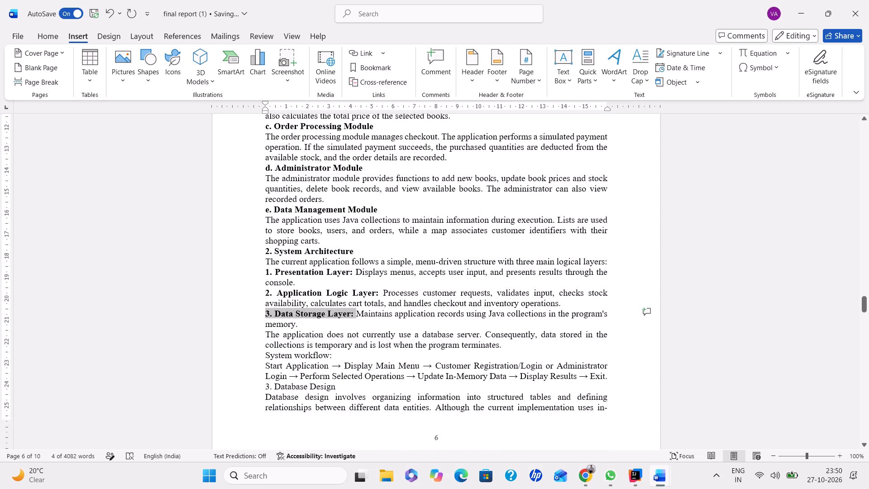
left_click_drag(338, 388, 265, 379)
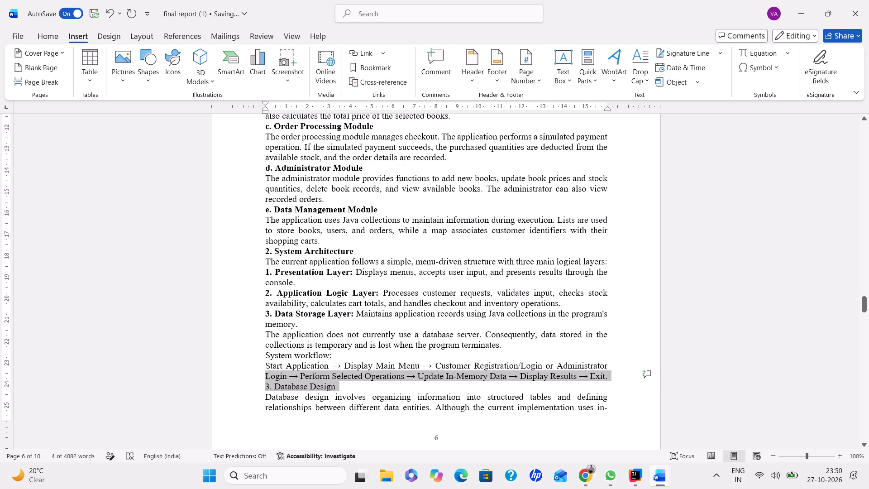
left_click_drag(265, 379, 265, 382)
left_click(274, 365)
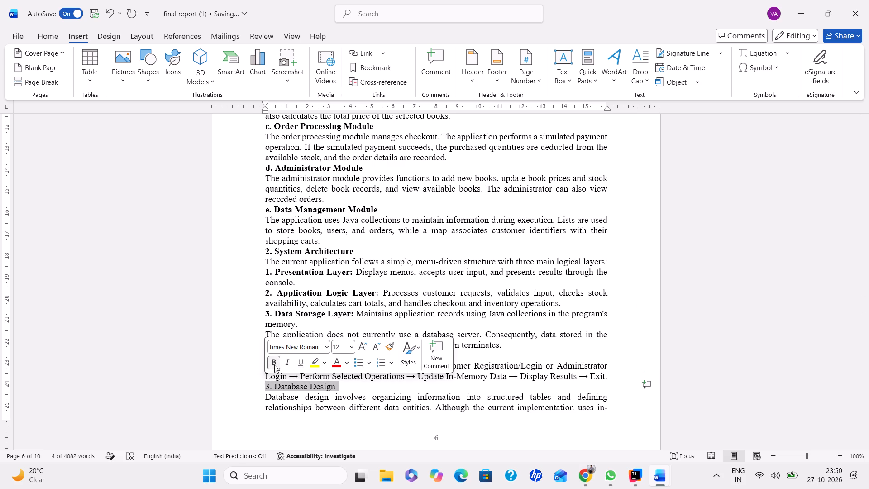
left_click(361, 384)
scroll(361, 384, "down", 1)
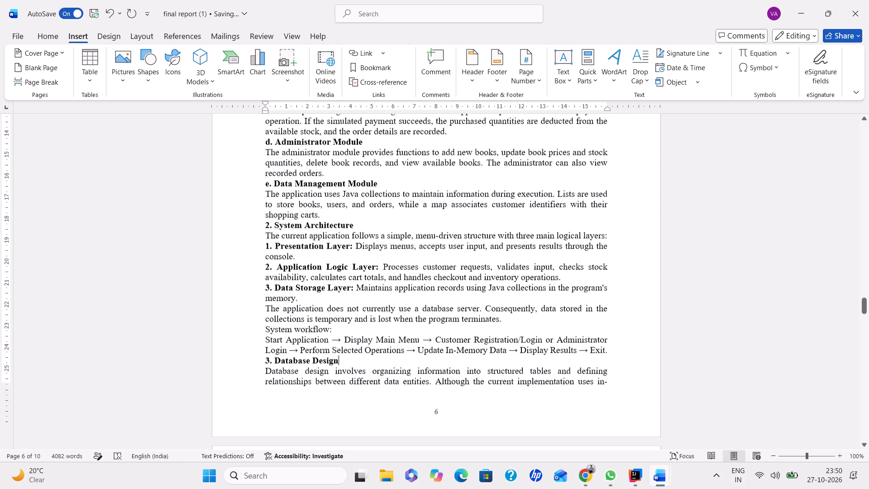
scroll(361, 384, "down", 3)
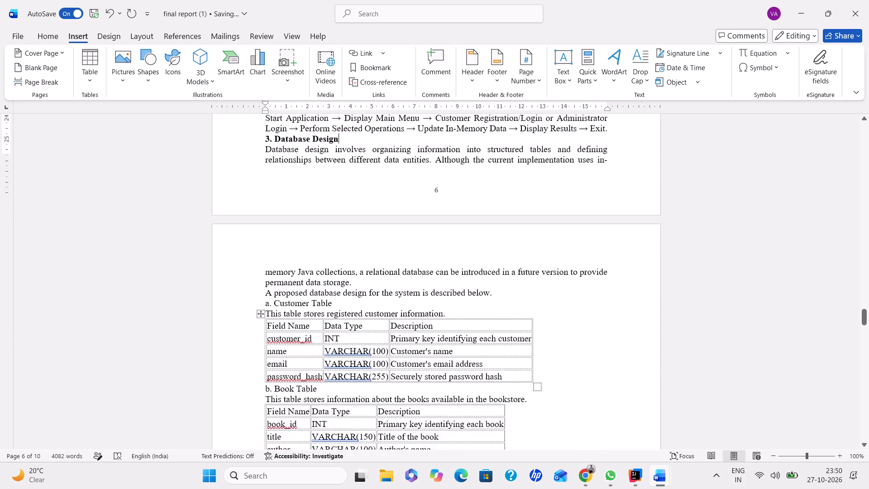
scroll(361, 384, "down", 1)
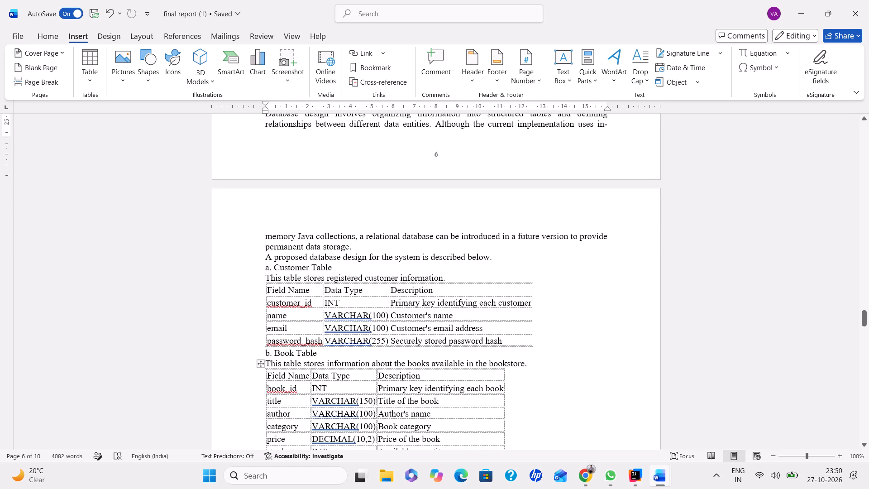
scroll(392, 360, "down", 2)
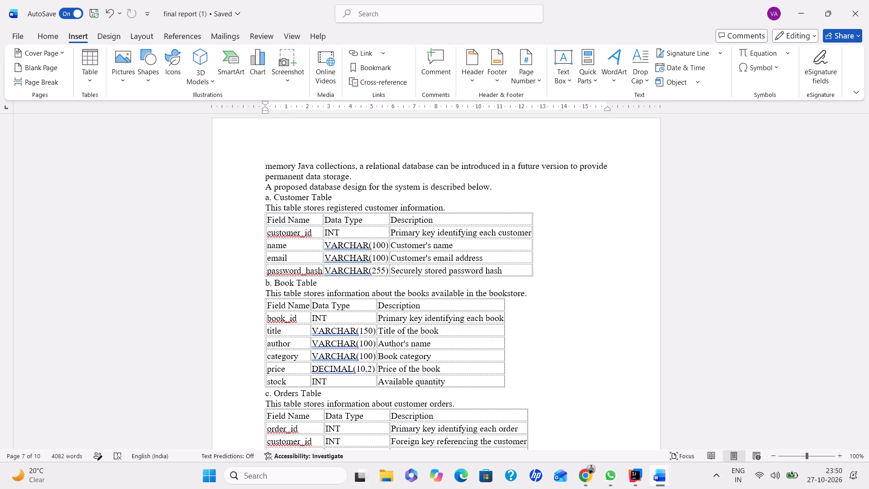
scroll(359, 285, "down", 3)
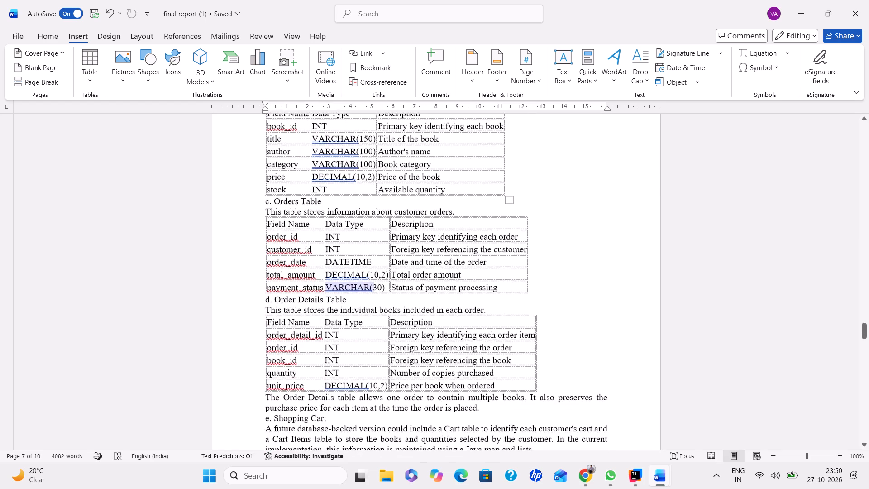
scroll(359, 285, "down", 4)
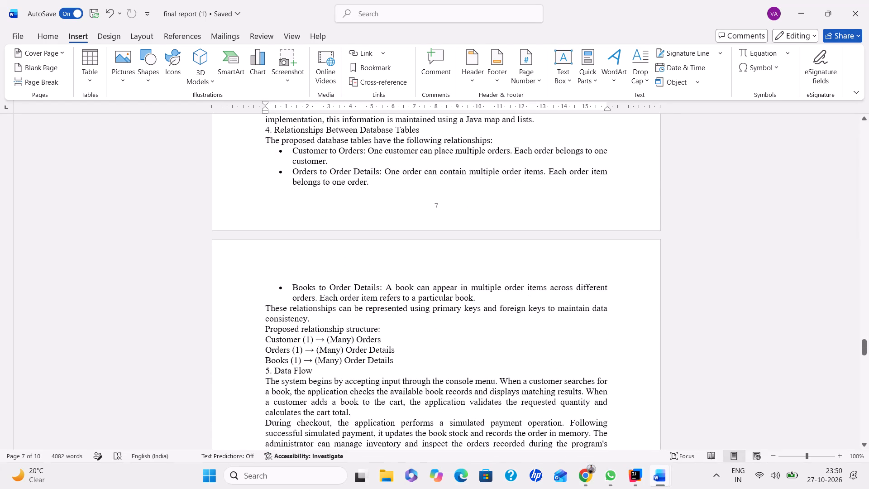
scroll(359, 285, "down", 2)
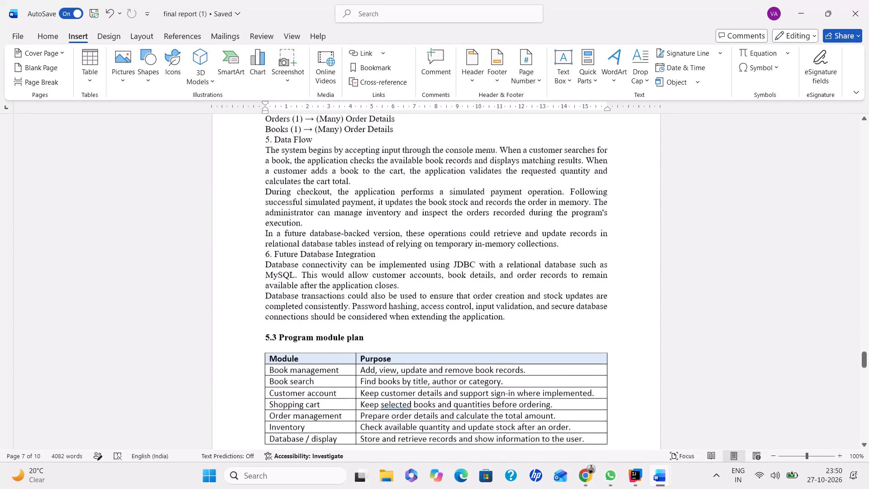
scroll(359, 285, "down", 2)
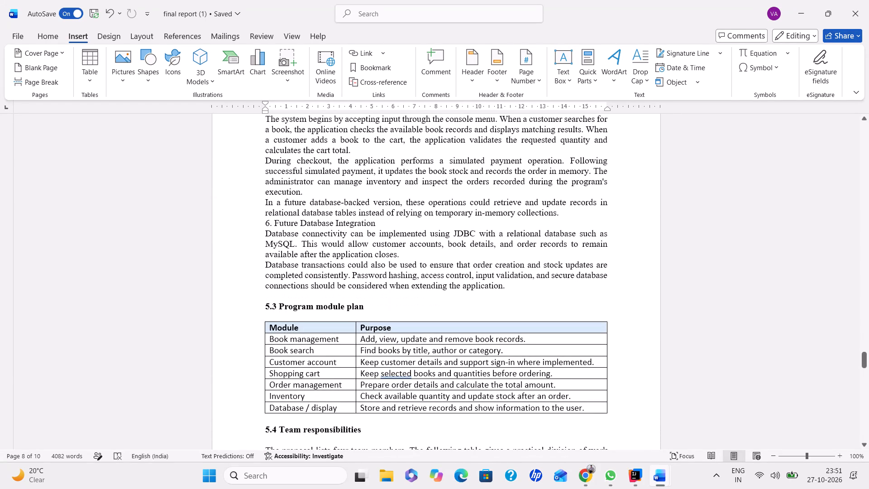
scroll(359, 285, "up", 5)
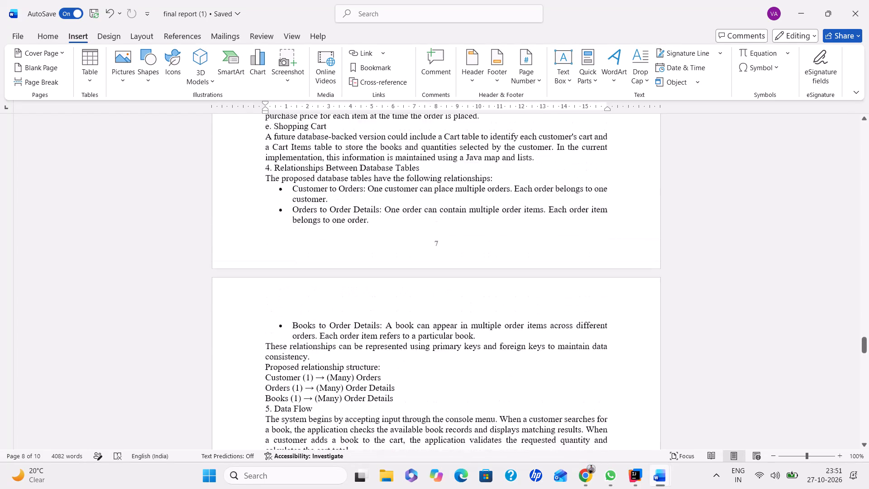
scroll(359, 285, "up", 3)
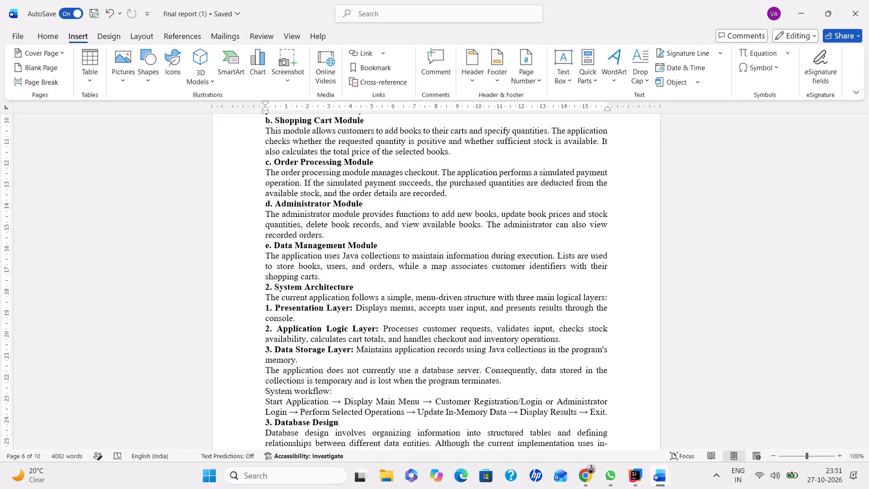
scroll(359, 285, "down", 1)
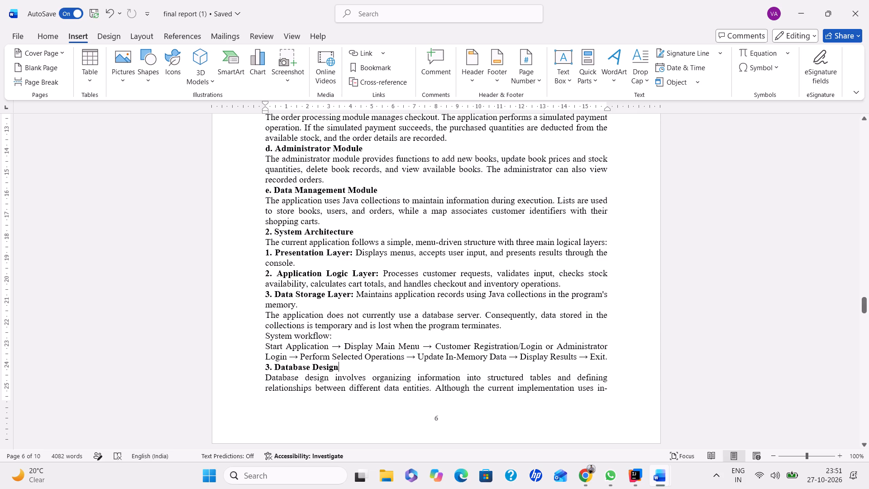
scroll(327, 336, "down", 3)
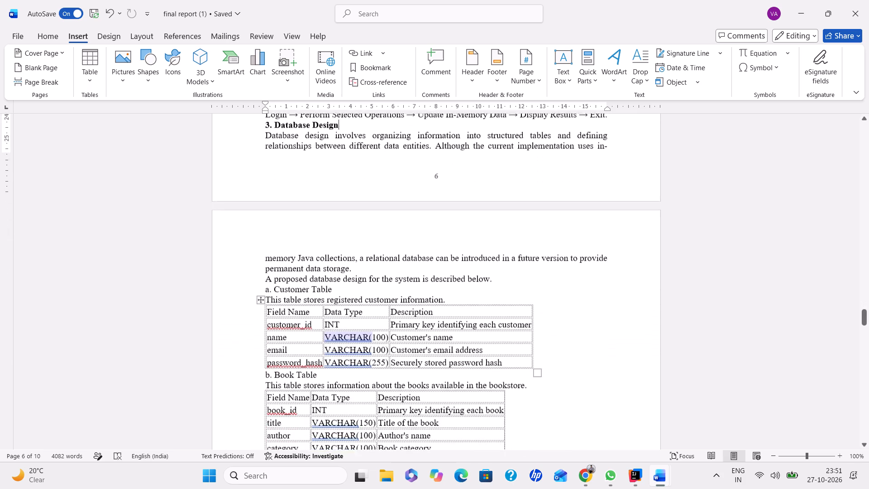
scroll(327, 336, "down", 1)
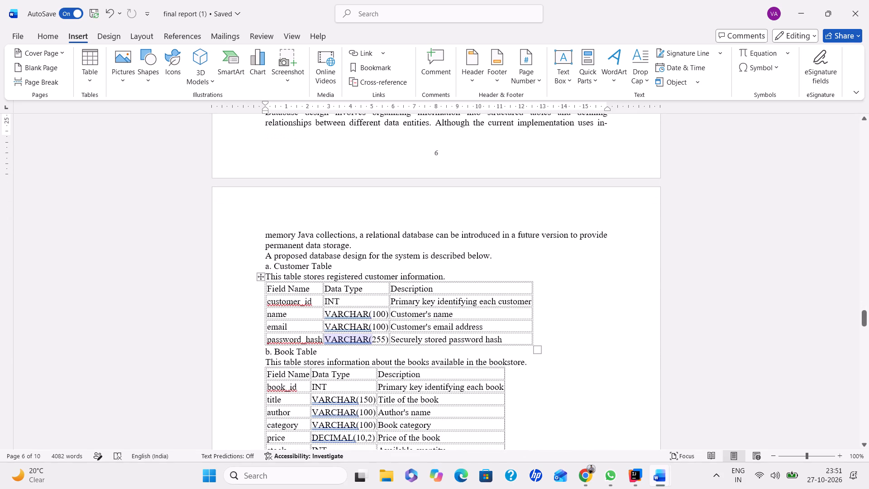
scroll(327, 336, "down", 1)
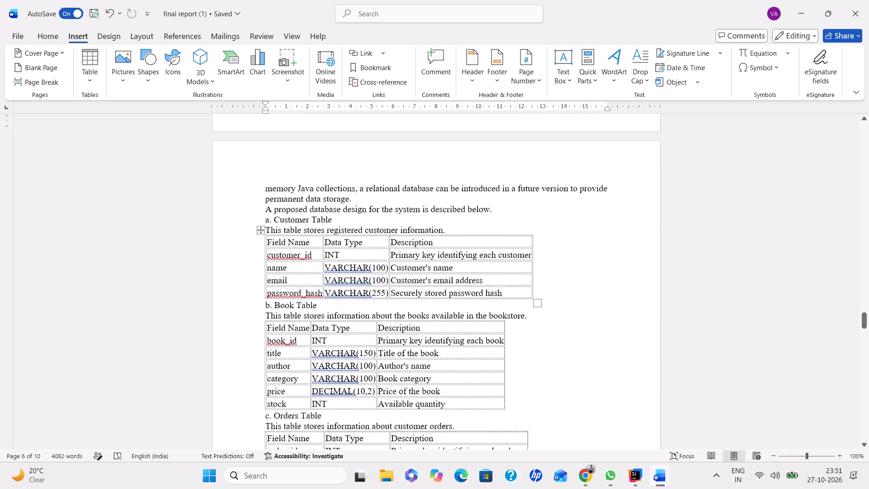
scroll(327, 336, "down", 1)
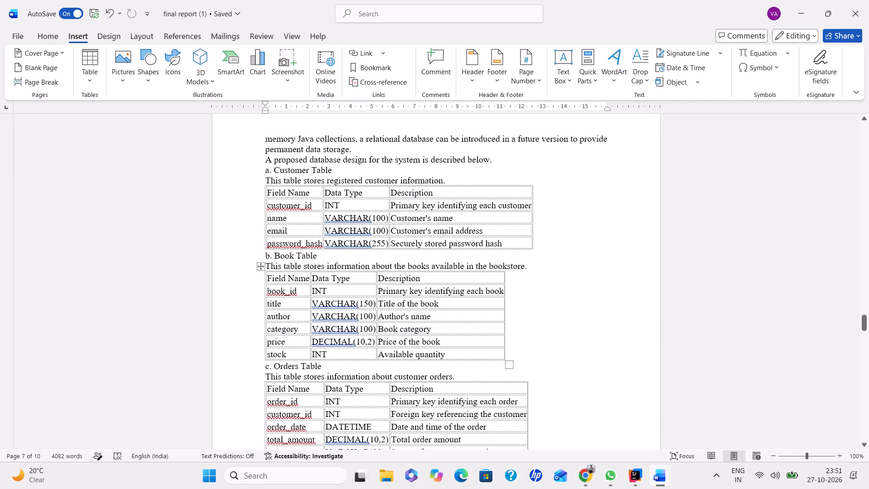
scroll(516, 268, "down", 2)
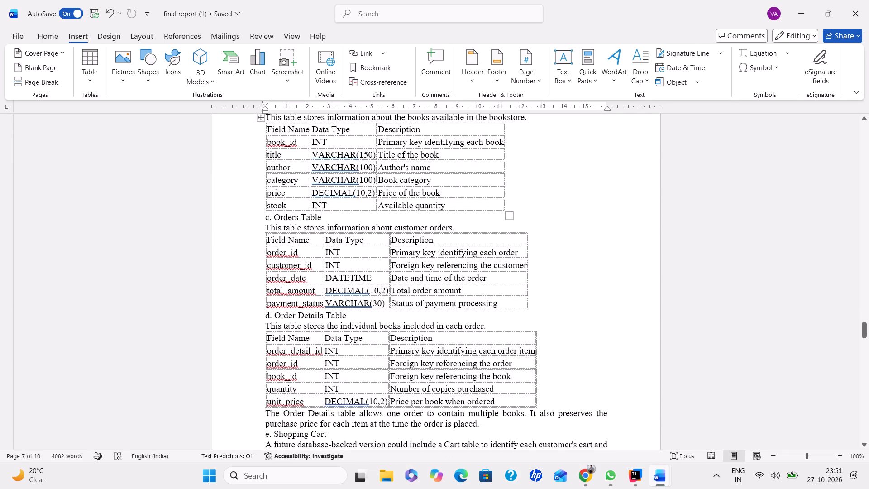
scroll(516, 268, "down", 2)
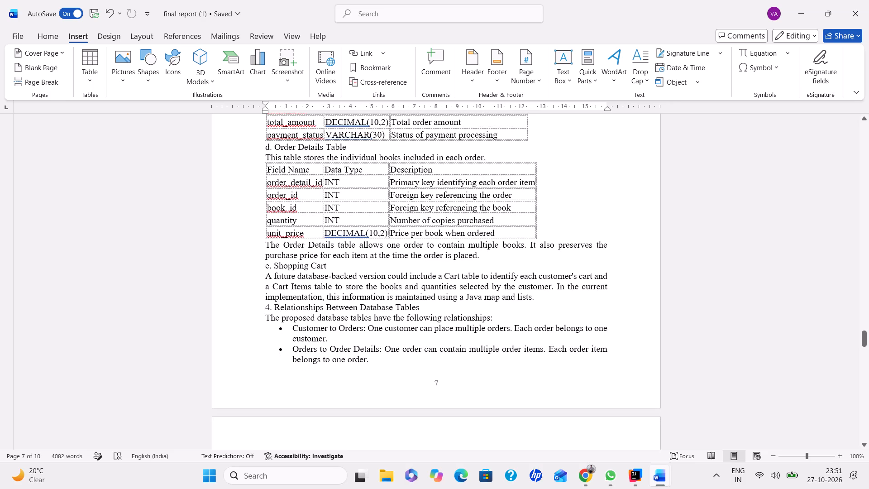
scroll(516, 268, "down", 1)
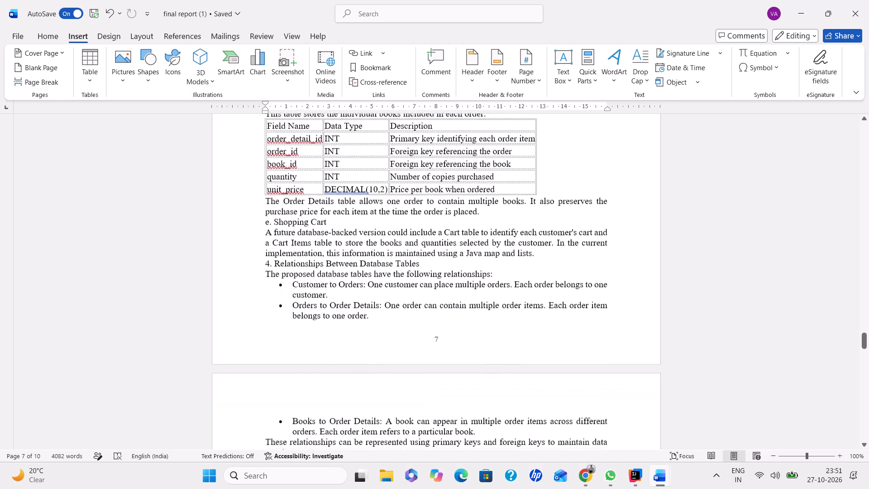
scroll(516, 268, "down", 3)
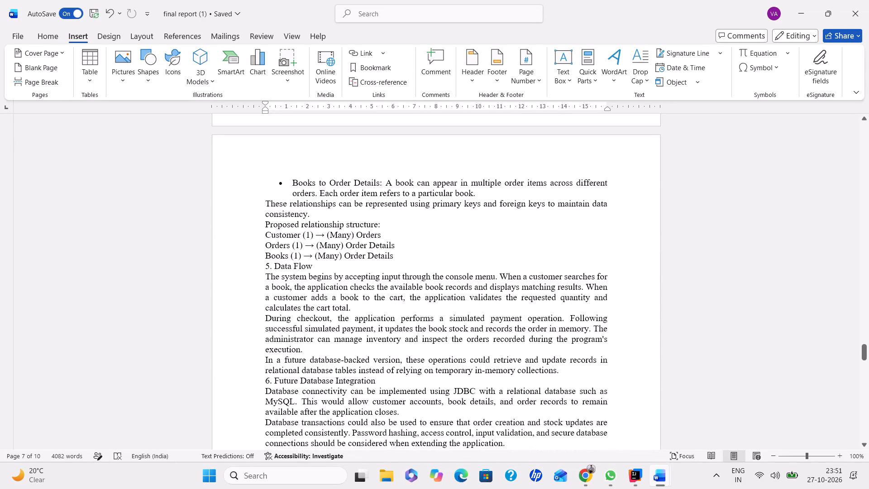
scroll(516, 268, "down", 2)
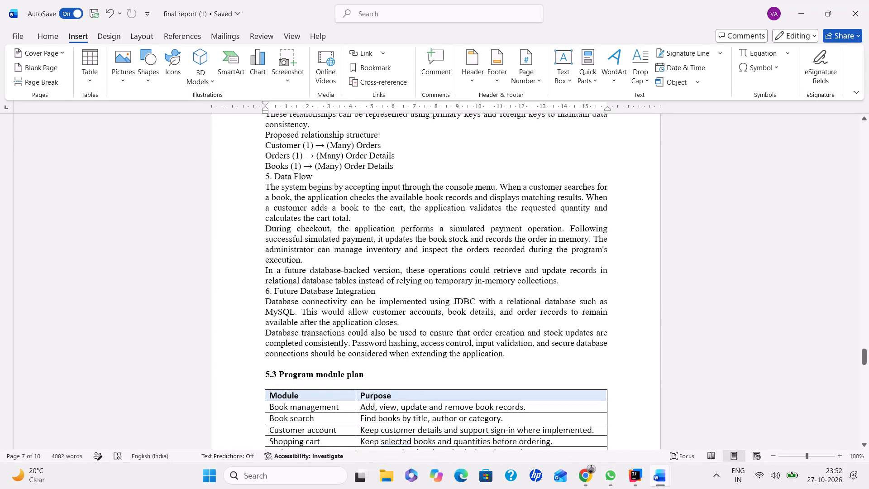
scroll(480, 210, "down", 2)
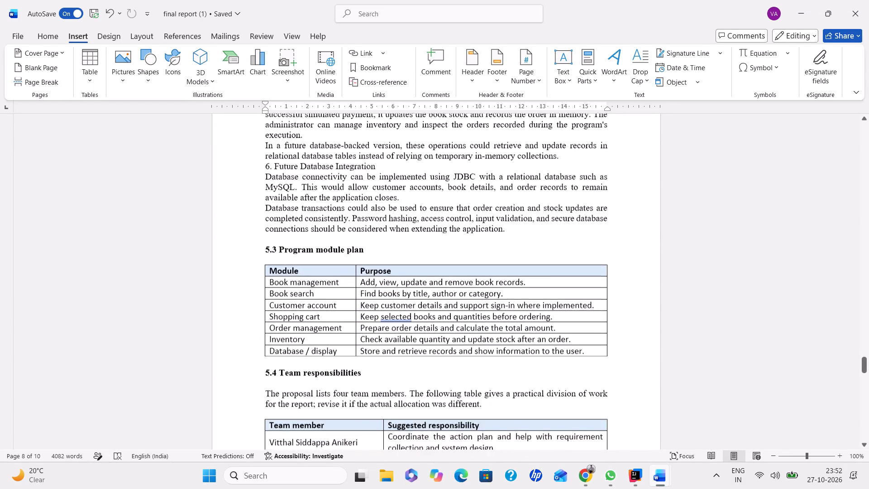
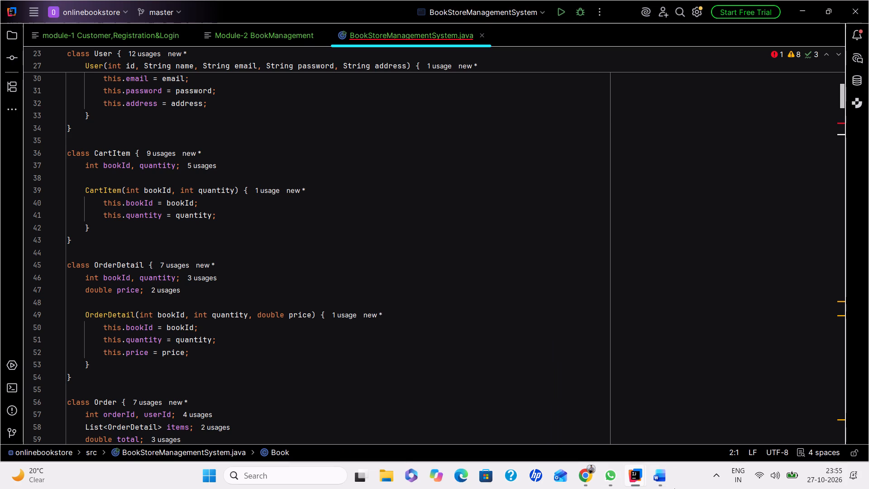
Switch to the final report (1) document in Word and delete the Module/Purpose table under heading 5.3 Program module plan.
left_click(658, 476)
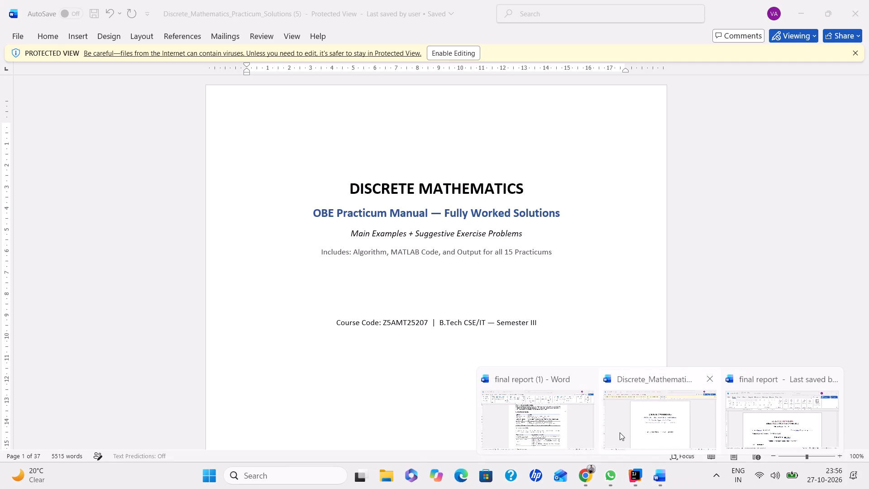
left_click(548, 417)
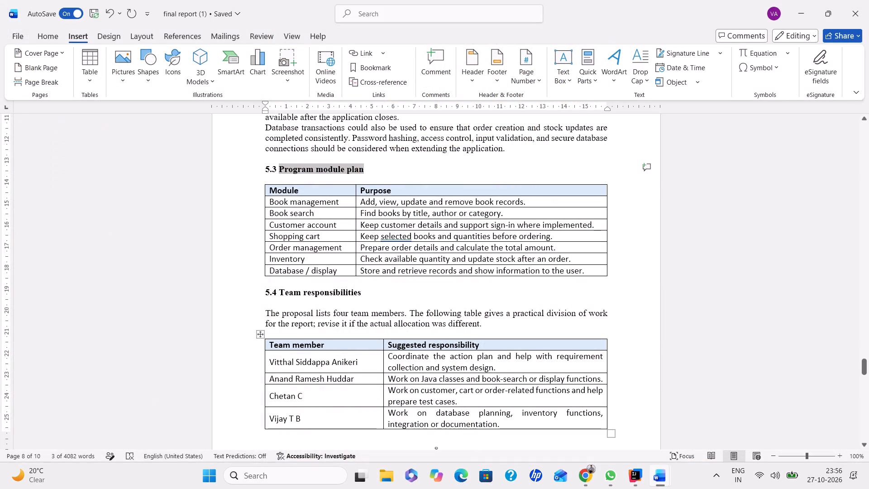
scroll(448, 338, "up", 1)
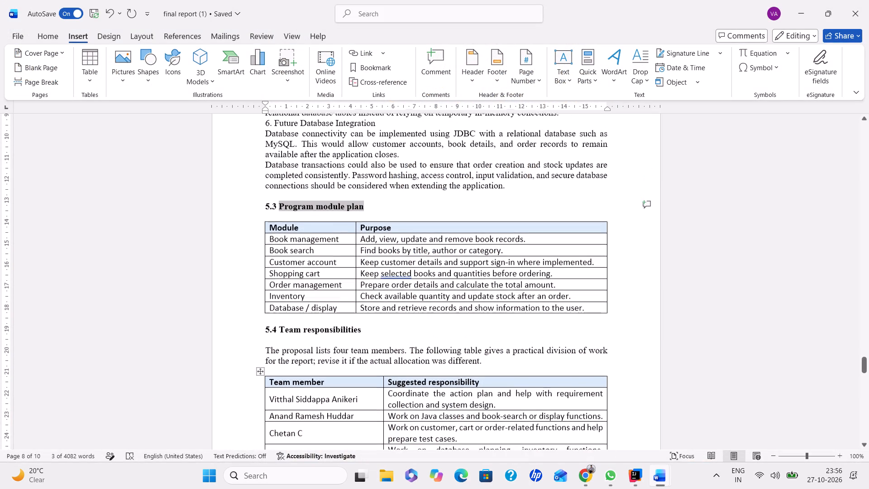
scroll(448, 338, "up", 1)
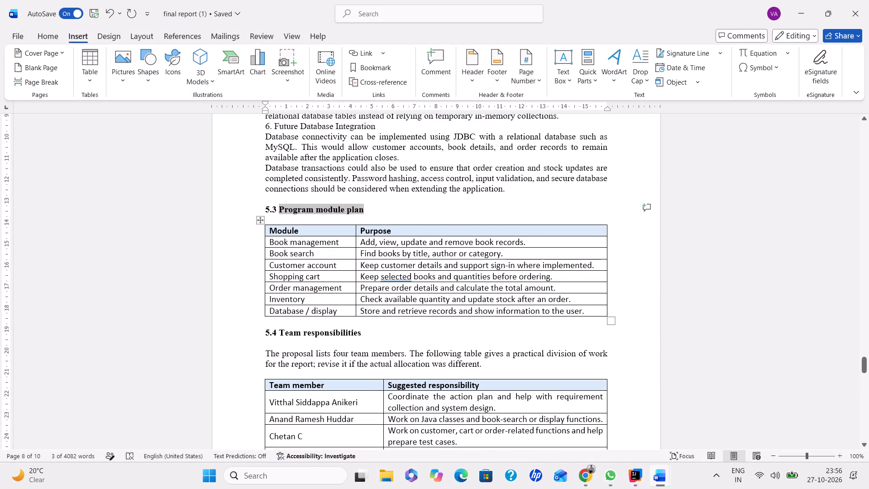
left_click(264, 224)
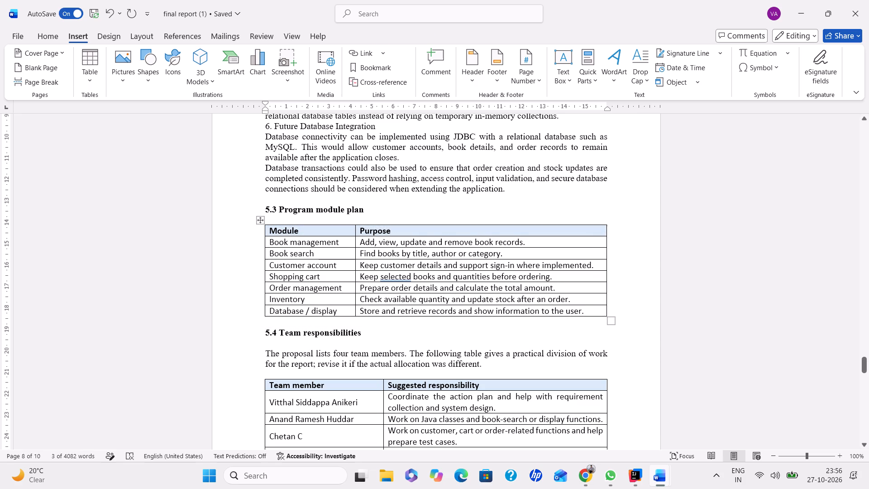
left_click_drag(576, 327, 566, 320)
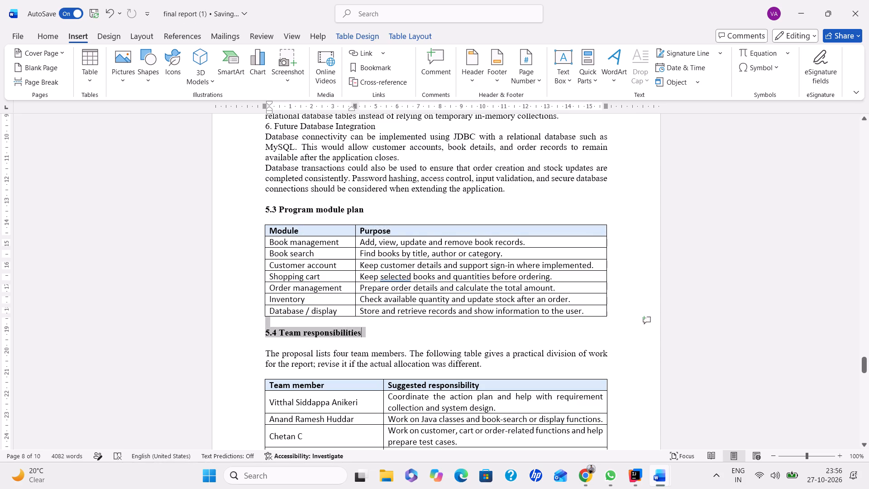
left_click_drag(566, 320, 502, 225)
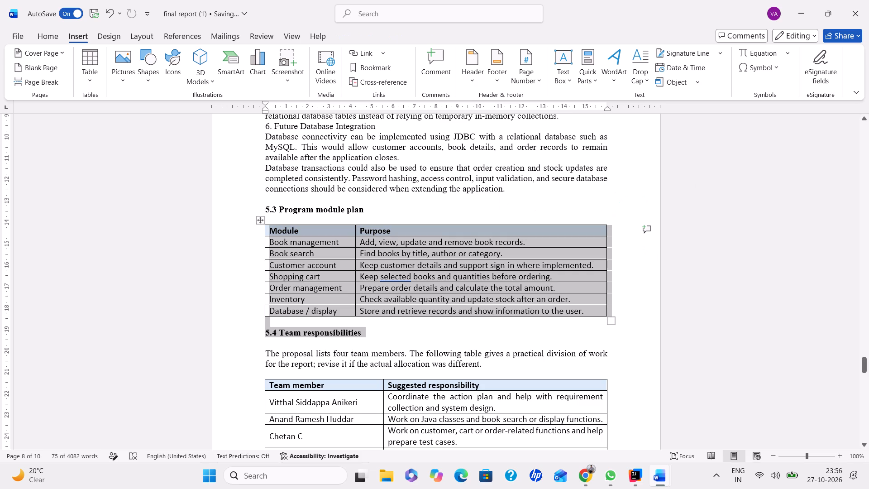
left_click(589, 329)
left_click_drag(608, 317, 434, 221)
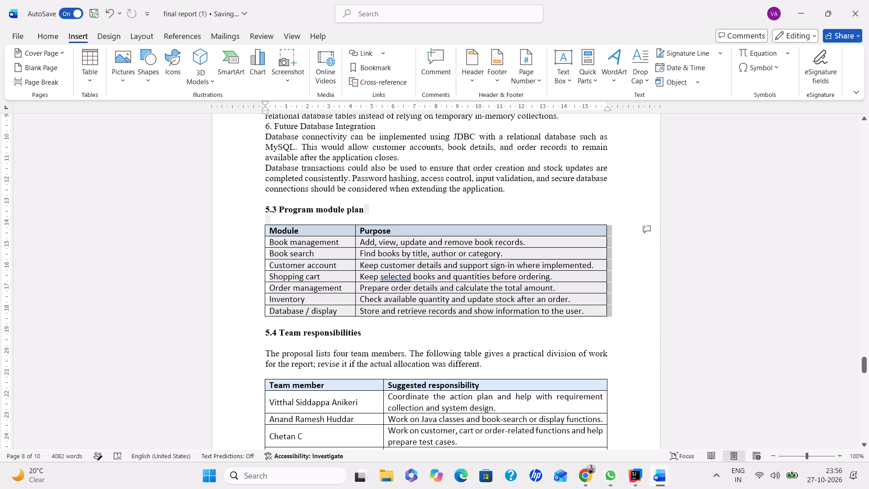
left_click_drag(434, 221, 267, 235)
key("BackSpace")
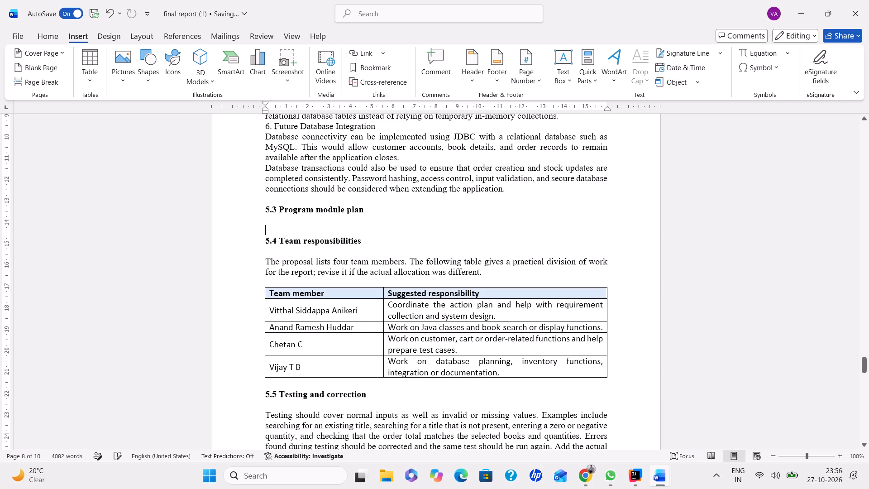
Paste the copied eight-module program plan text beneath the 5.3 Program module plan heading.
key("Up")
key("ctrl+v")
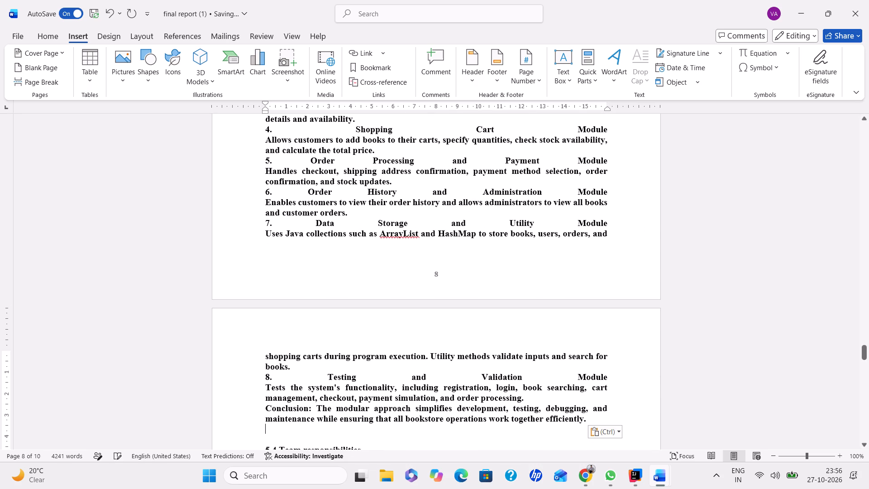
Delete the duplicate "Program Module Plan" line, including its line break, directly below the 5.3 heading.
scroll(314, 242, "up", 5)
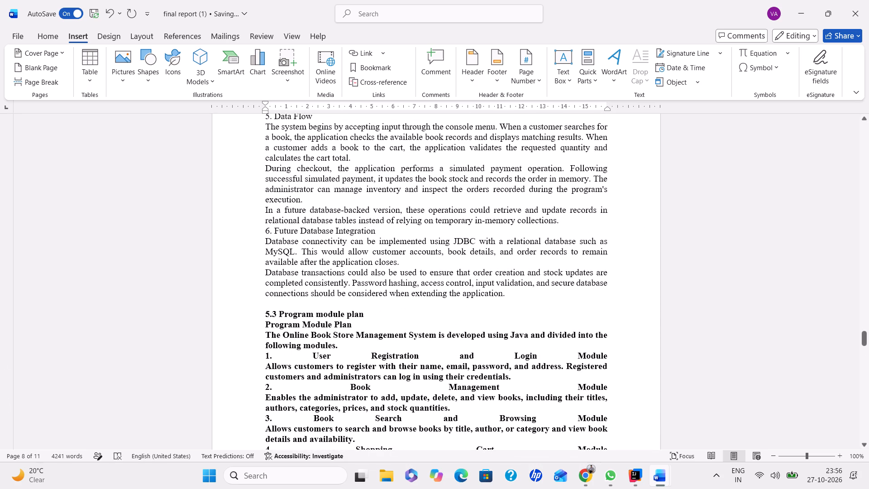
left_click(355, 326)
key("BackSpace")
key("BackSpace")
key("BackSpace")
key("BackSpace")
key("BackSpace")
key("BackSpace")
key("BackSpace")
key("BackSpace")
key("BackSpace")
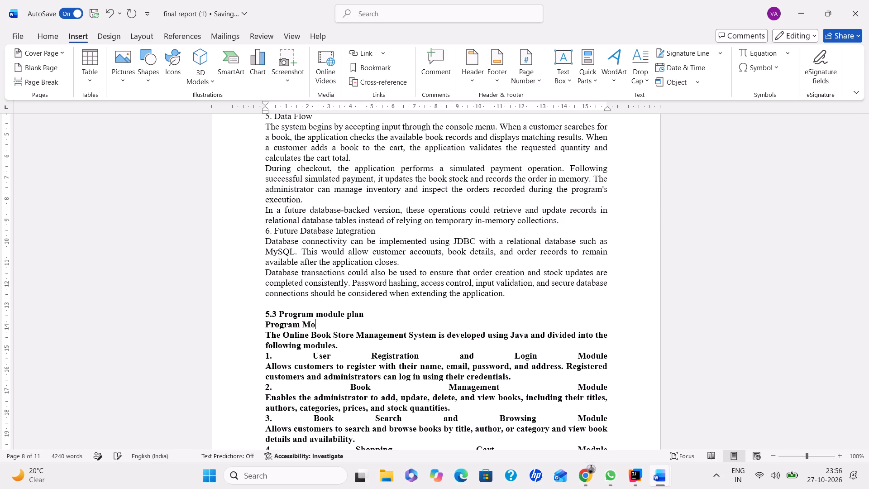
key("BackSpace")
key("BackSpace")
key("BackSpace")
key("BackSpace")
key("BackSpace")
key("BackSpace")
key("BackSpace")
key("BackSpace")
key("BackSpace")
key("BackSpace")
key("BackSpace")
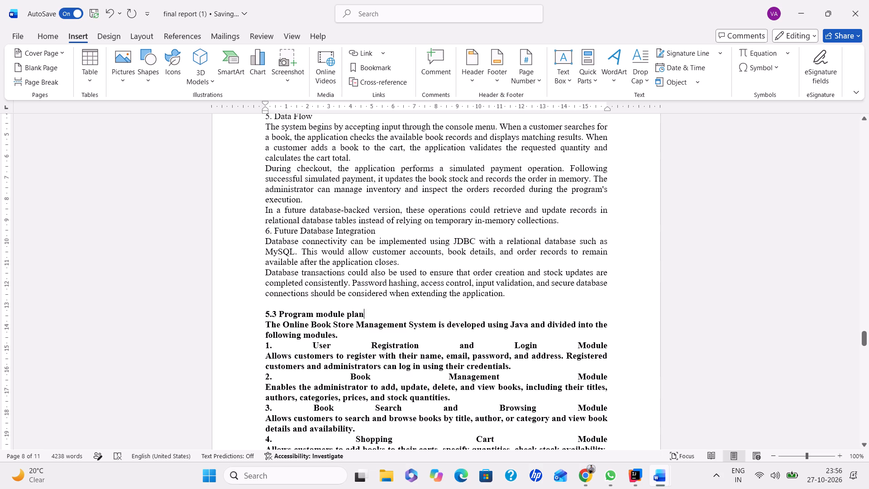
Remove bold from all the pasted section 5.3 text, from the introductory sentence through the Conclusion paragraph.
left_click_drag(261, 325, 353, 462)
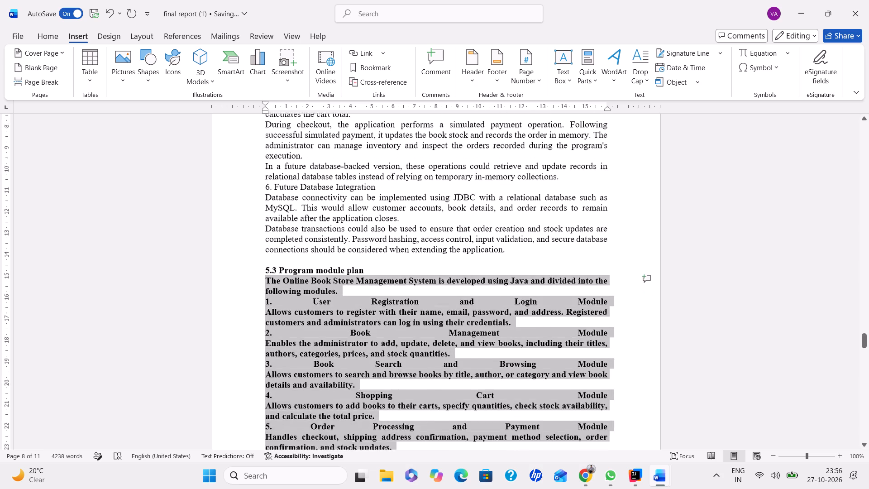
left_click_drag(353, 462, 362, 451)
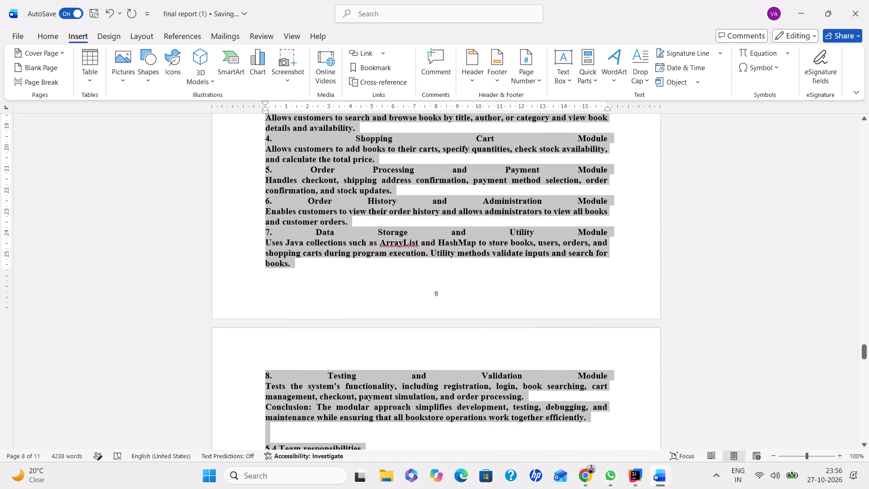
left_click_drag(362, 451, 376, 288)
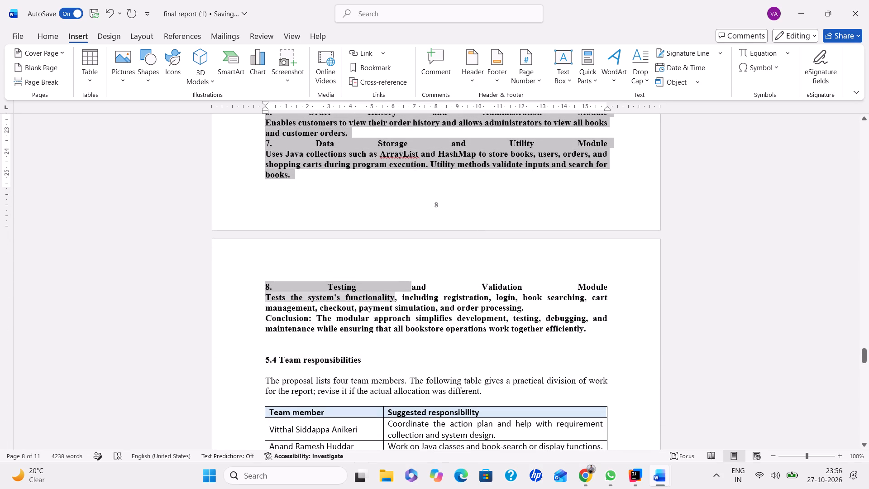
left_click_drag(376, 288, 398, 335)
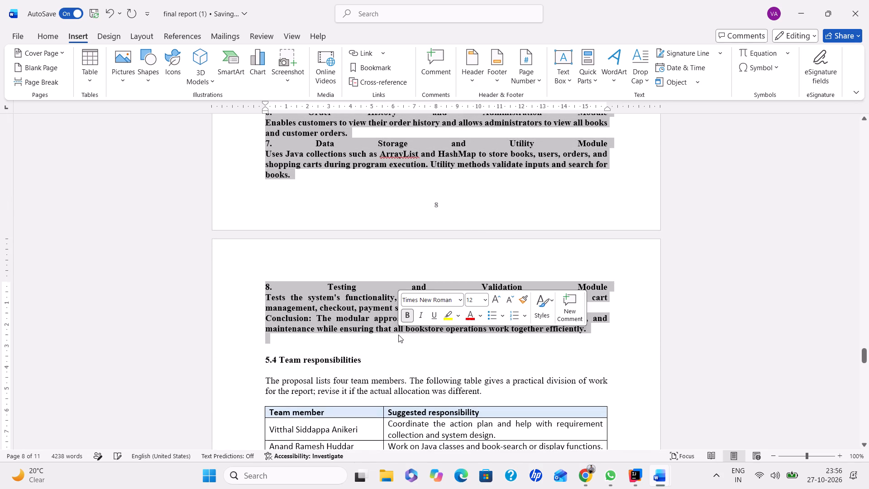
left_click(405, 314)
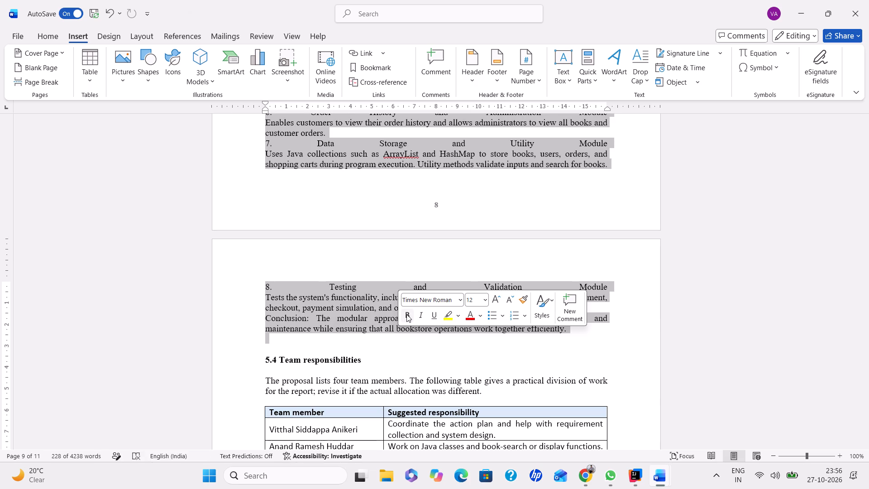
left_click(439, 252)
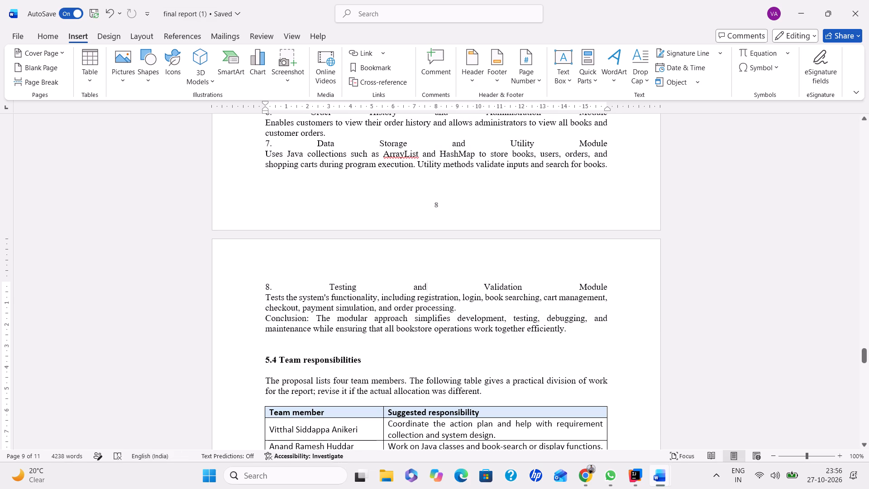
Delete all the spaces in the module 8 heading on page 9 so it reads "8.TestingandValidationModule".
left_click(579, 288)
key("BackSpace")
key("Left")
key("Left")
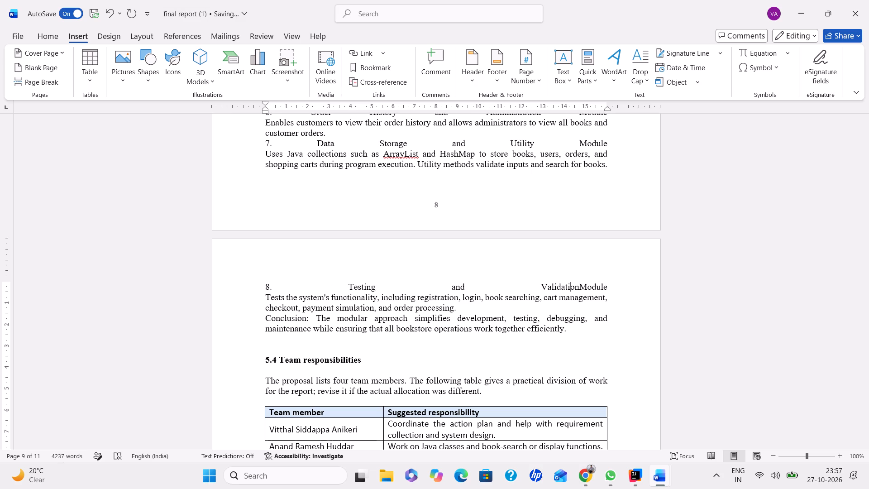
key("Left")
key("Left")
key("Left")
key("Left")
key("Left")
key("Left")
key("Left")
key("Left")
key("BackSpace")
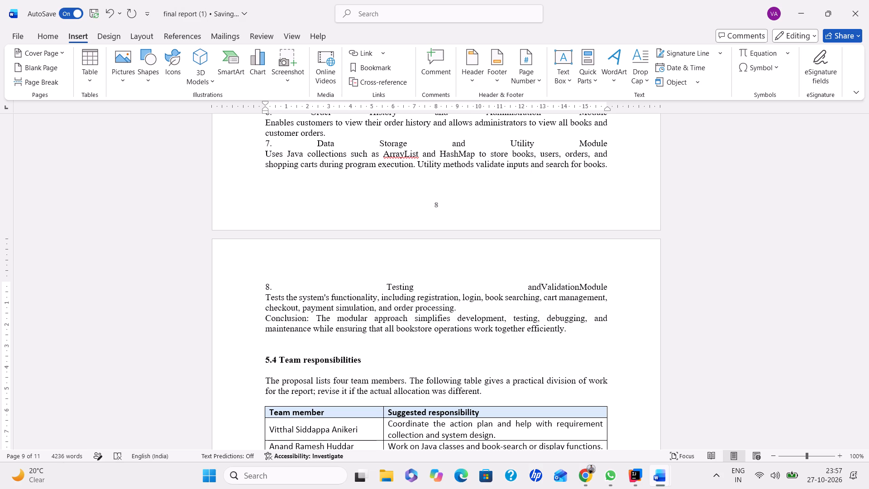
key("Left")
key("Left")
key("Left")
key("BackSpace")
key("Left")
key("Left")
key("Left")
key("Left")
key("Left")
key("Left")
key("Left")
key("BackSpace")
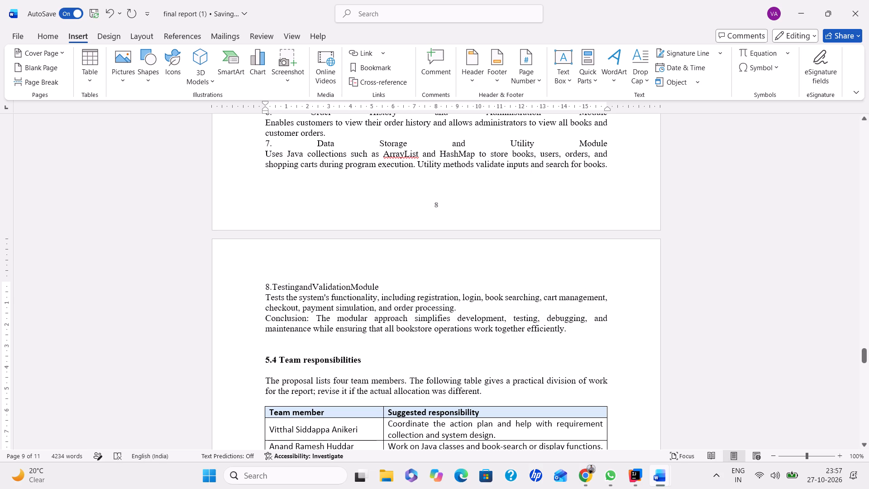
Make the whole module 8 heading line bold, including its number.
left_click_drag(381, 286, 349, 286)
left_click_drag(349, 286, 263, 282)
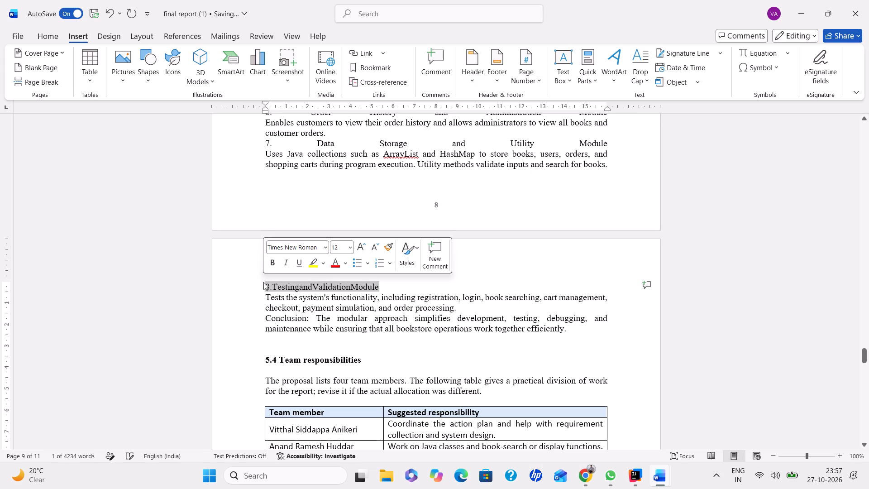
left_click(271, 264)
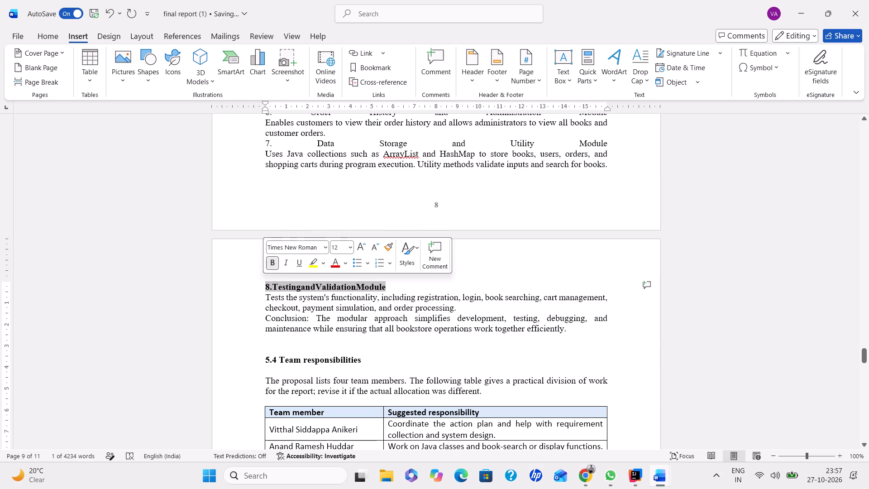
left_click(415, 189)
Accept the spelling suggestion "Array List" for the flagged word in the module 7 description.
left_click(398, 152)
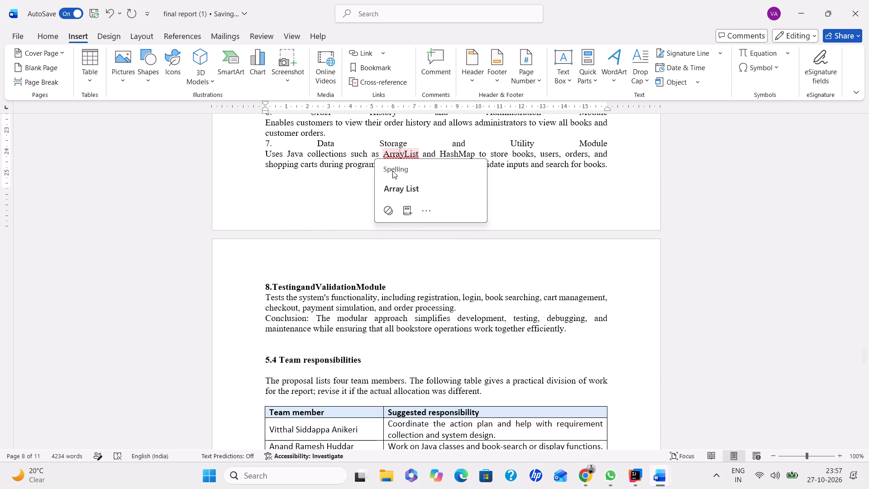
left_click(392, 184)
Delete all the spaces in the module 7 heading so it reads "7.DataStorageandUtilityModule".
scroll(497, 197, "up", 1)
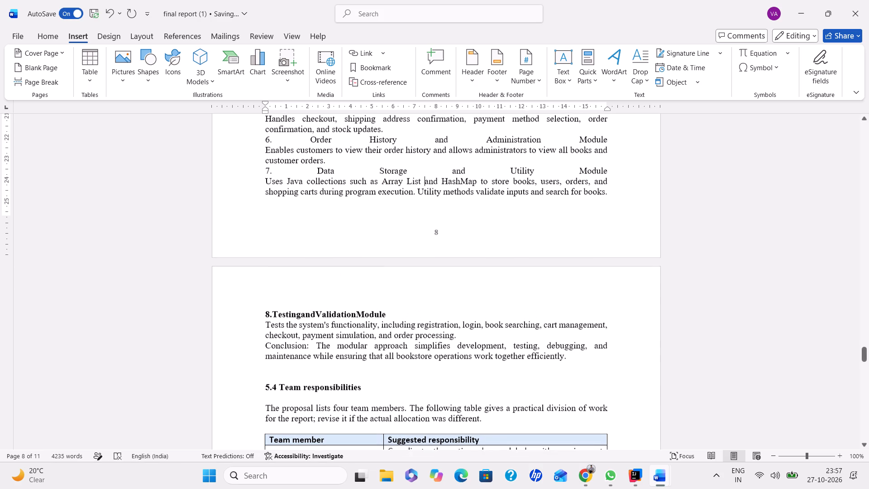
left_click(578, 173)
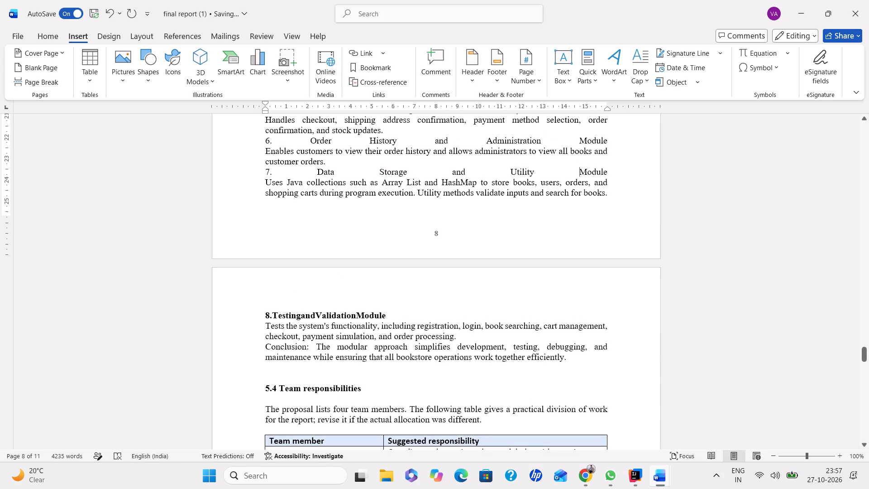
key("BackSpace")
key("Left")
key("Left")
key("Left")
key("Left")
key("Left")
key("Left")
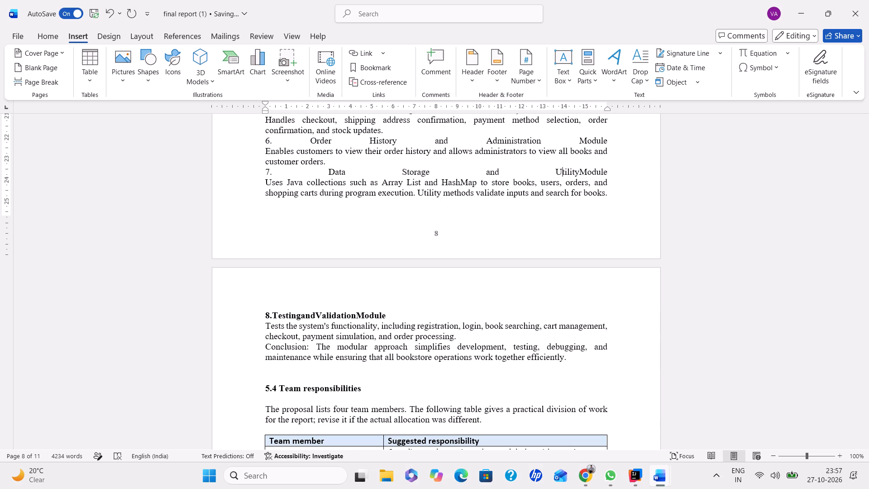
key("Left")
key("BackSpace")
key("Left")
key("Left")
key("Left")
key("Left")
key("Left")
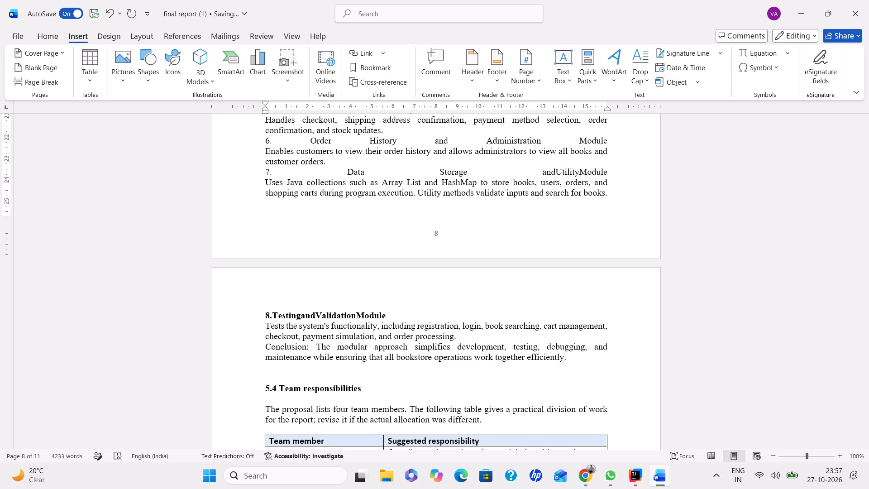
key("Right")
key("Right")
key("Right")
key("Left")
key("BackSpace")
key("Left")
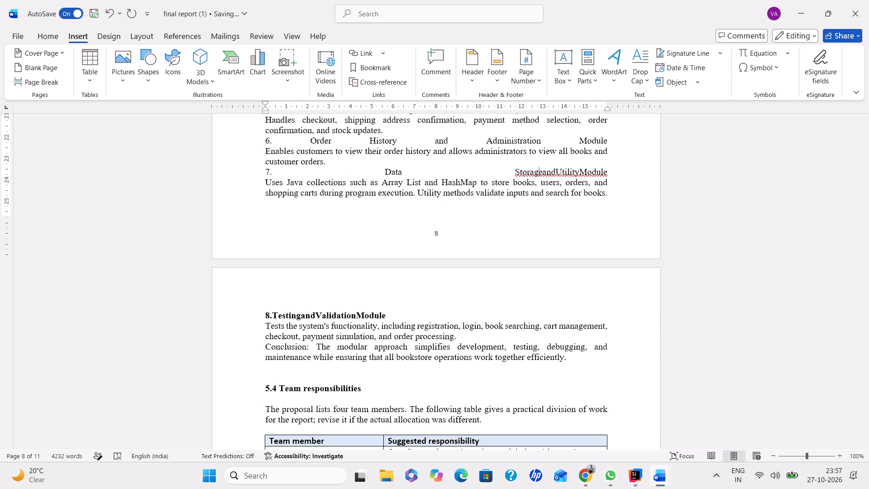
key("Left")
key("Left")
key("Left")
key("Left")
key("Left")
key("Left")
key("BackSpace")
key("Left")
key("Left")
key("Left")
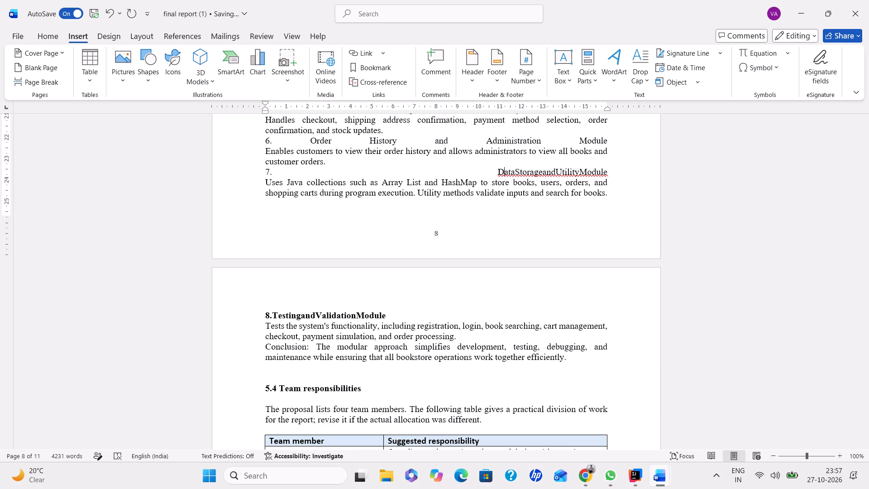
key("Left")
key("BackSpace")
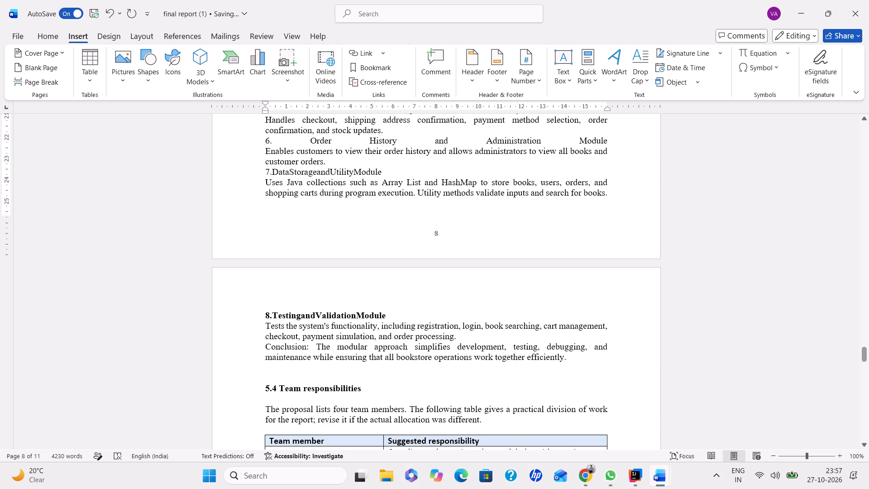
Make the whole module 7 heading line bold, including its number.
left_click_drag(381, 173, 351, 177)
left_click_drag(351, 177, 265, 173)
left_click(275, 149)
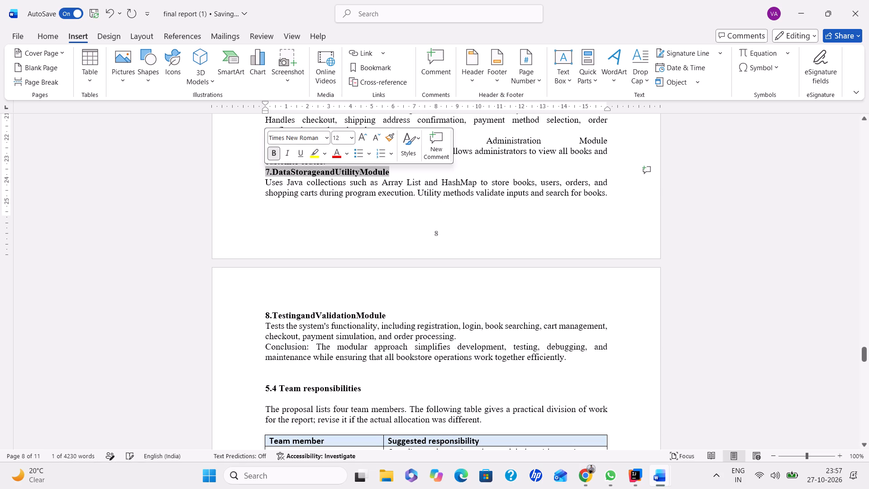
left_click(414, 176)
Delete all the spaces in the module 6 heading so it reads "6.OrderHistoryandAdministrationModule".
scroll(391, 166, "up", 1)
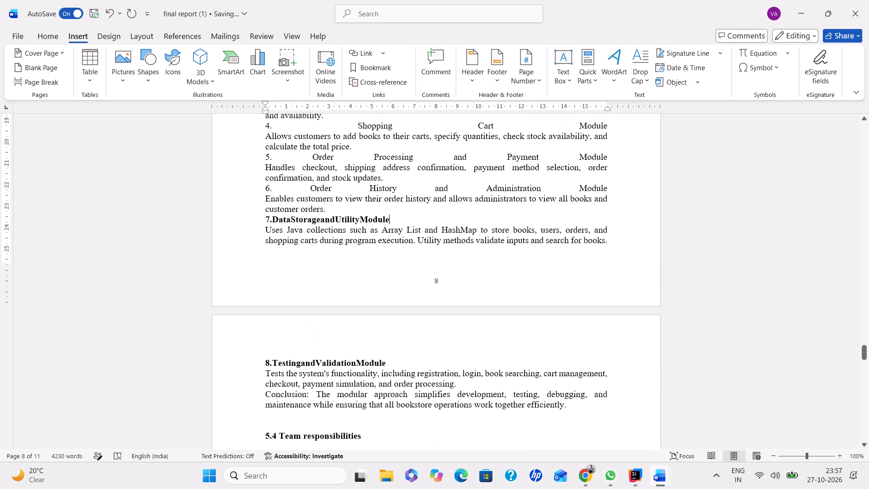
left_click(578, 189)
key("BackSpace")
key("Left")
key("Left")
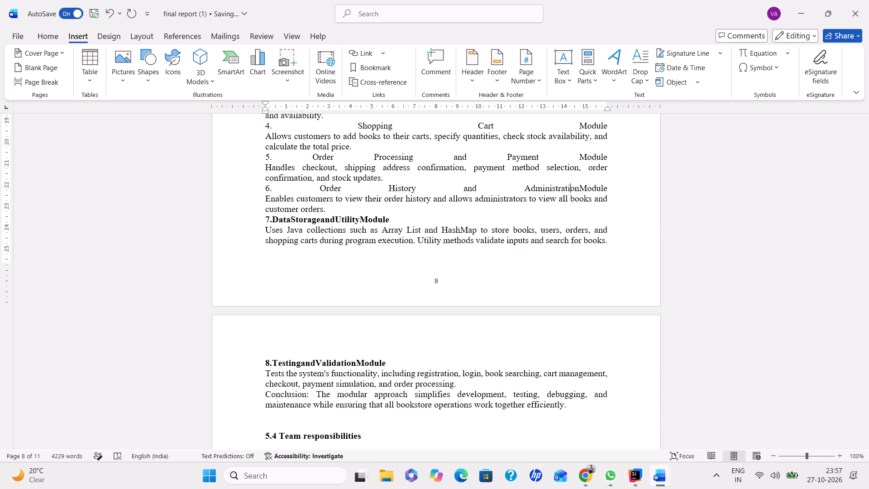
key("Left")
key("Left")
key("Left")
key("Left")
key("Left")
key("Left")
key("Left")
key("Left")
key("Left")
key("Left")
key("Left")
key("Left")
key("BackSpace")
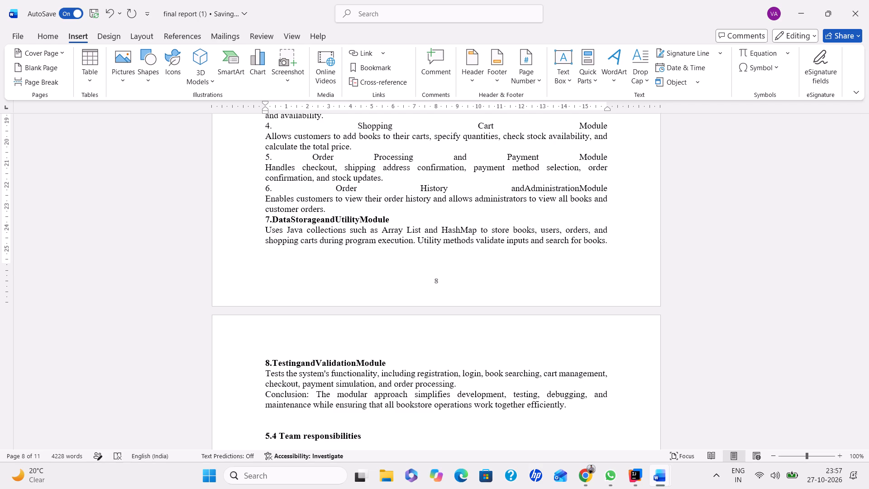
key("Left")
key("Left")
key("Left")
key("BackSpace")
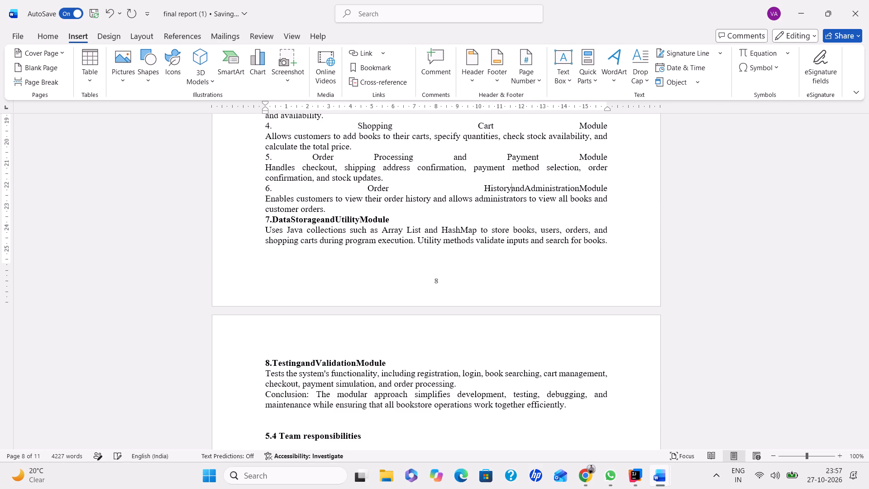
key("Left")
key("Left")
key("Left")
key("Left")
key("Left")
key("Left")
key("Left")
key("BackSpace")
key("Left")
key("Left")
key("Left")
key("Left")
key("Left")
key("BackSpace")
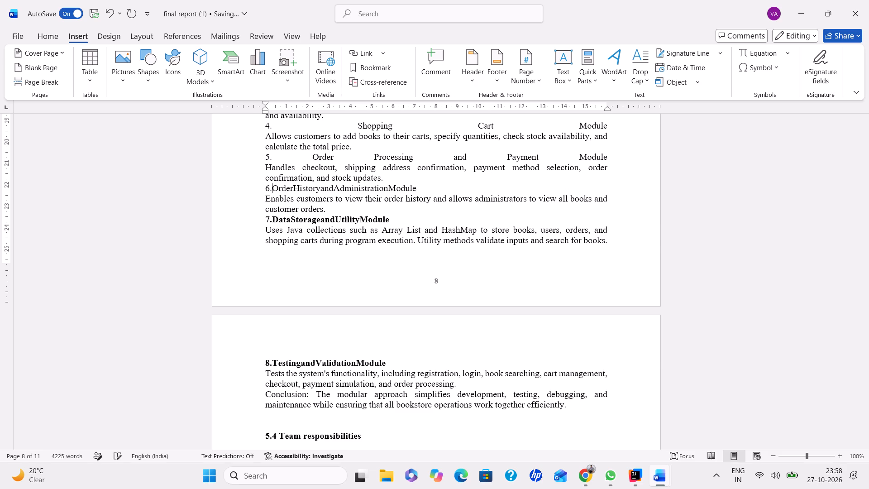
Make the whole module 6 heading line bold, including its number.
left_click(414, 188)
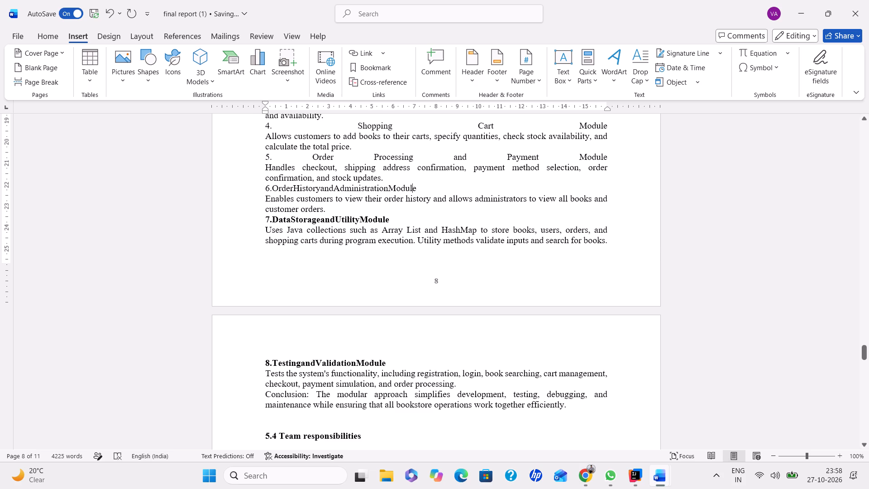
left_click(418, 187)
left_click_drag(418, 187, 254, 184)
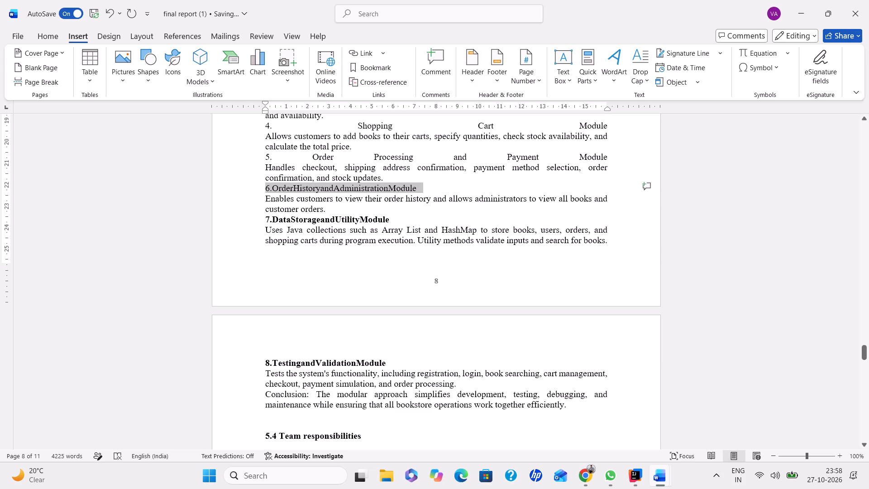
left_click_drag(254, 184, 263, 184)
left_click(270, 167)
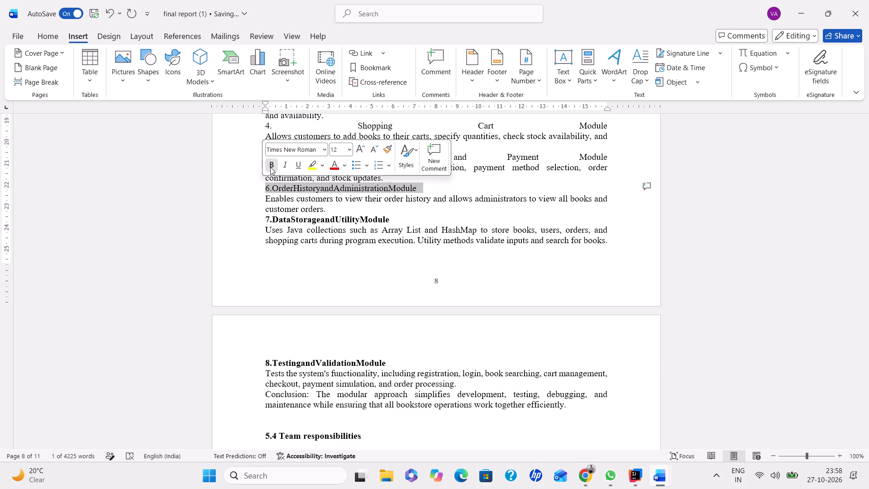
Delete all the spaces in the module 5 heading so it reads "5.OrderProcessingandPaymentModule".
left_click(446, 189)
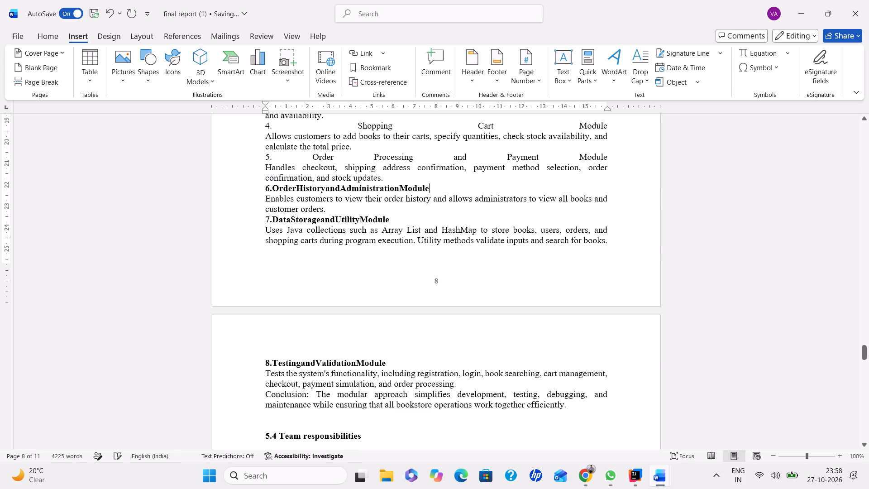
left_click(579, 158)
key("BackSpace")
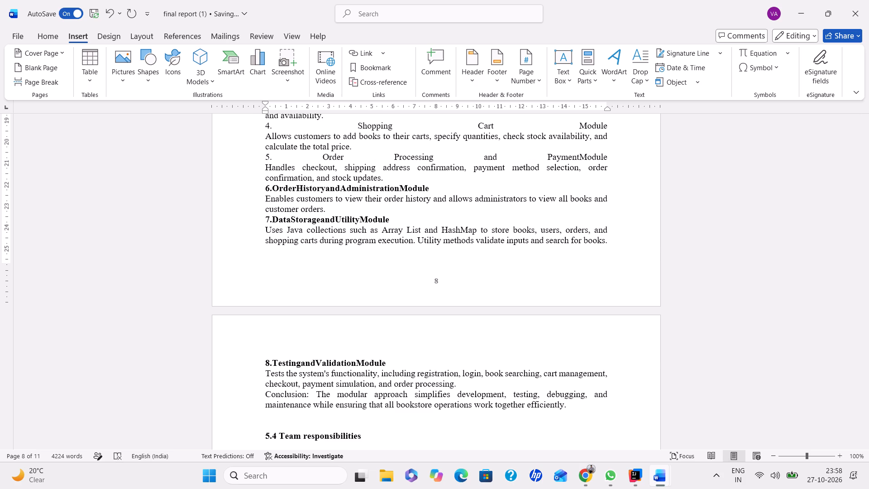
key("Left")
key("Left")
key("Left")
key("Left")
key("Left")
key("Left")
key("Left")
key("BackSpace")
key("Left")
key("Left")
key("Left")
key("Left")
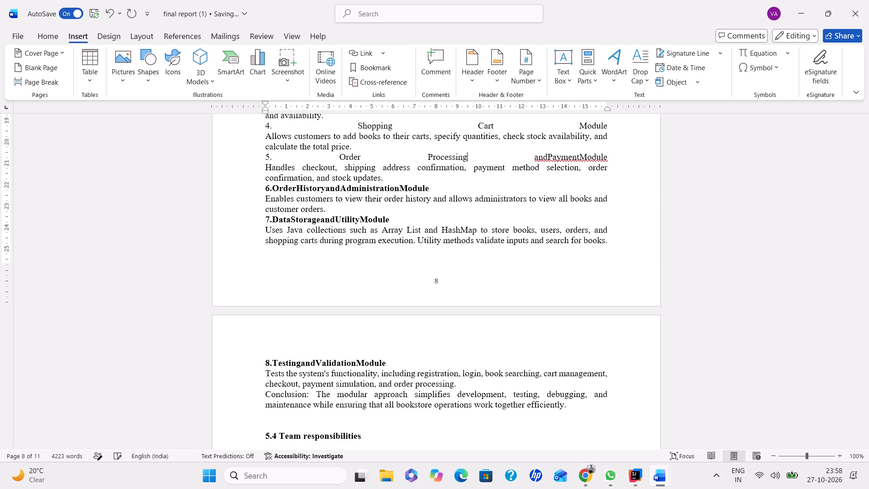
key("Right")
key("BackSpace")
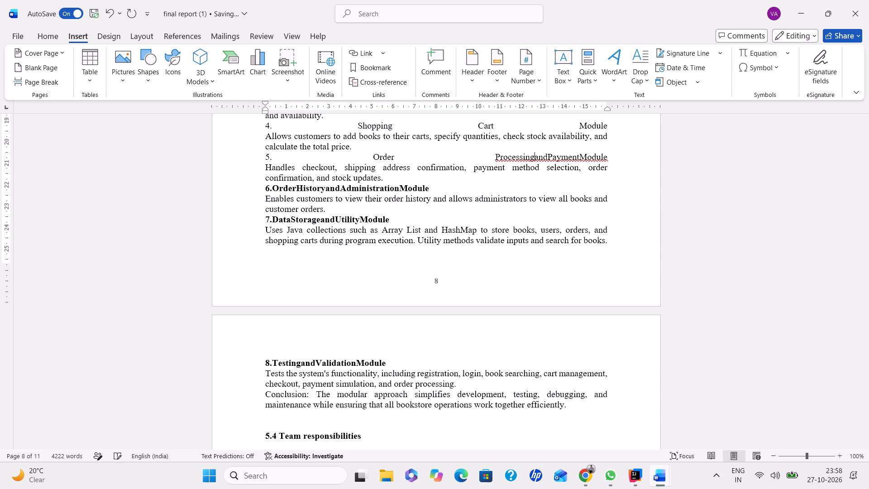
key("Left")
key("Left")
key("Left")
key("Left")
key("Left")
key("Left")
key("Left")
key("Left")
key("Left")
key("Left")
key("BackSpace")
key("Left")
key("Left")
key("Left")
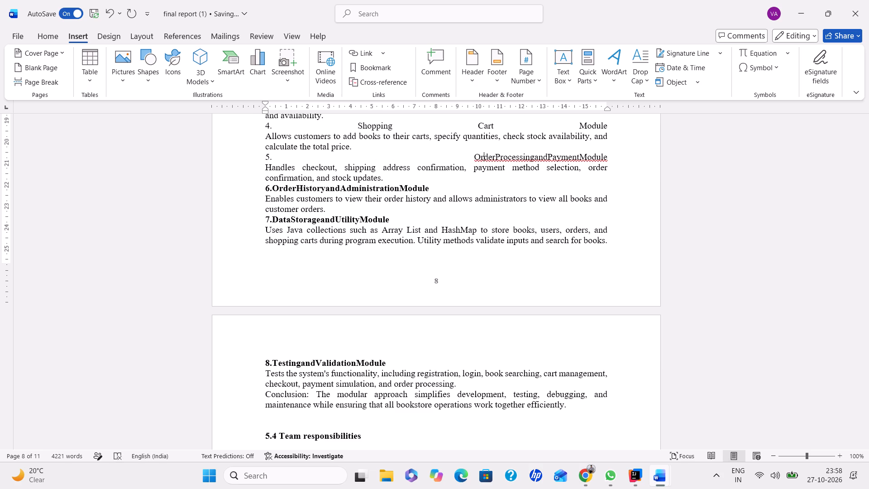
key("Left")
key("Left")
key("BackSpace")
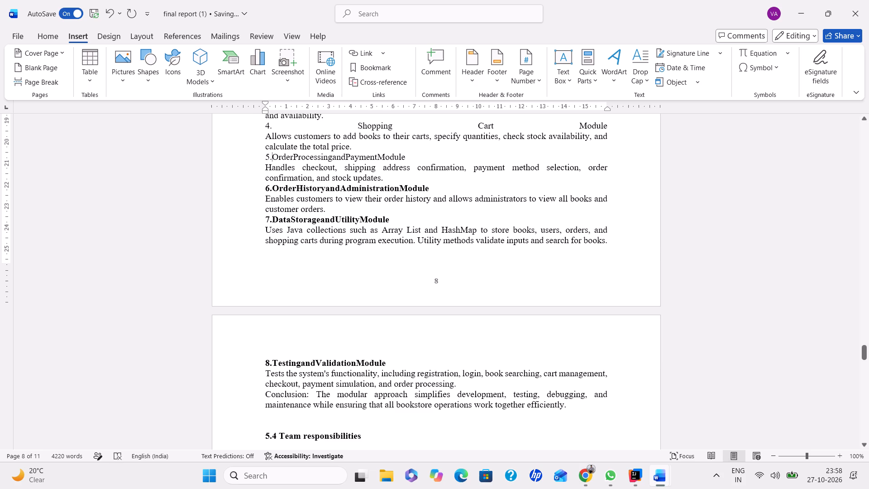
Make the whole module 5 heading line bold, including its number.
left_click_drag(403, 158, 283, 154)
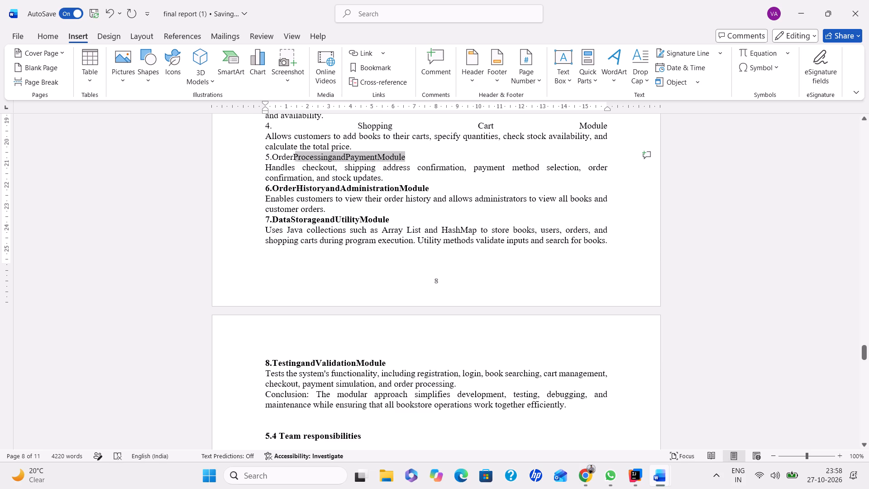
left_click_drag(283, 154, 258, 153)
left_click(264, 134)
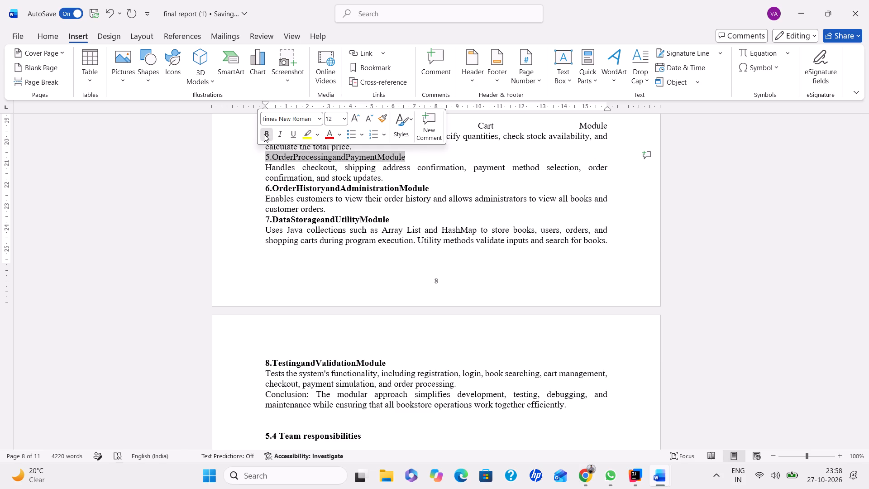
left_click(238, 157)
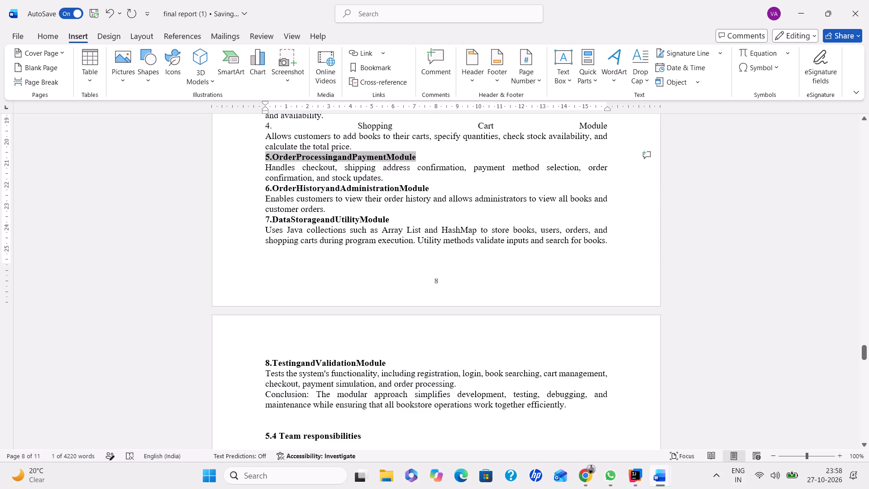
Delete all the spaces in the module 4 heading so it reads "4.ShoppingCartModule".
scroll(272, 158, "up", 1)
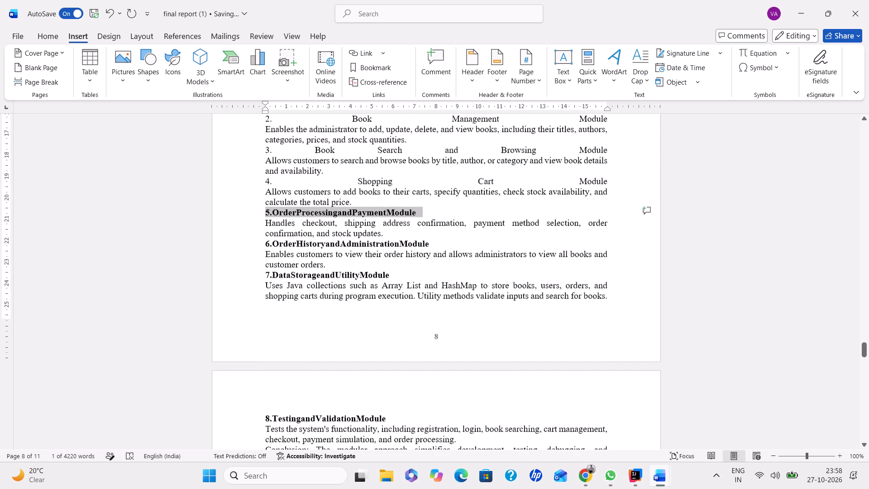
left_click(577, 182)
key("BackSpace")
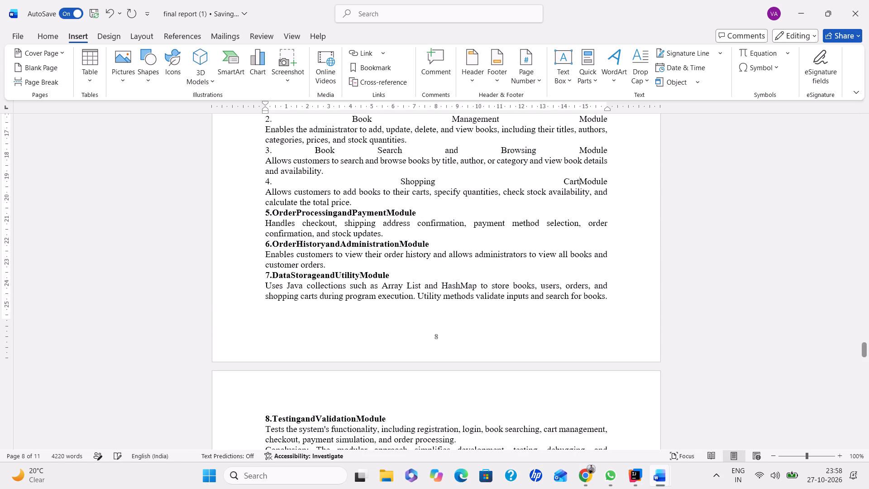
key("Left")
key("Left")
key("Left")
key("Left")
key("BackSpace")
key("Left")
key("Left")
key("Left")
key("Left")
key("Left")
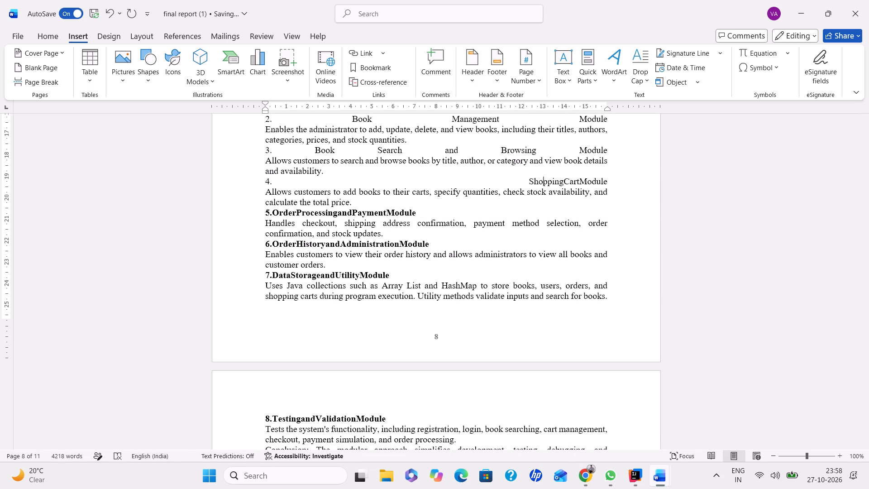
key("Left")
key("Left")
key("Left")
key("BackSpace")
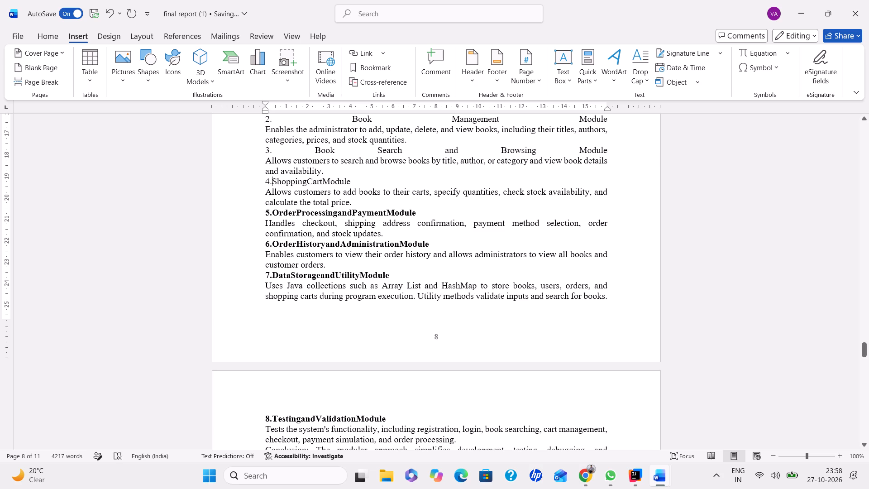
Make the whole module 4 heading line bold, including its number.
left_click_drag(349, 181, 260, 182)
left_click(266, 158)
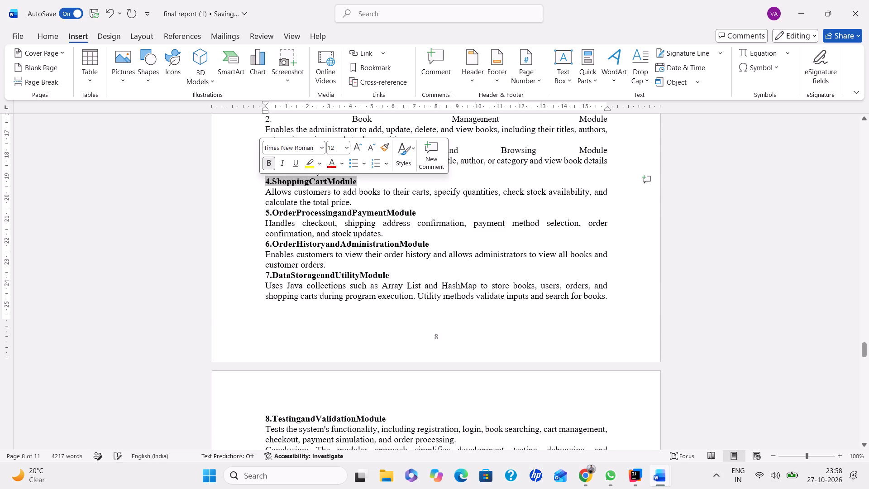
left_click(433, 179)
Delete all the spaces in the module 3 heading so it reads "3.BookSearchandBrowsingModule".
scroll(433, 179, "up", 1)
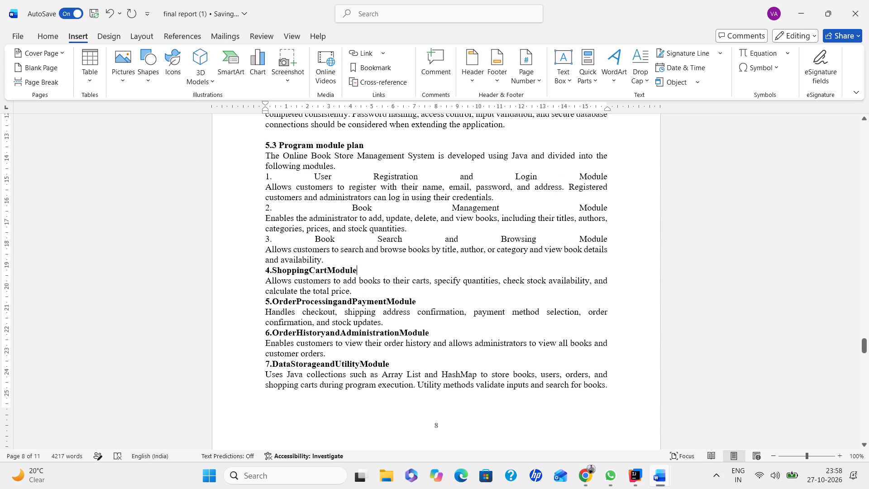
left_click(576, 240)
key("BackSpace")
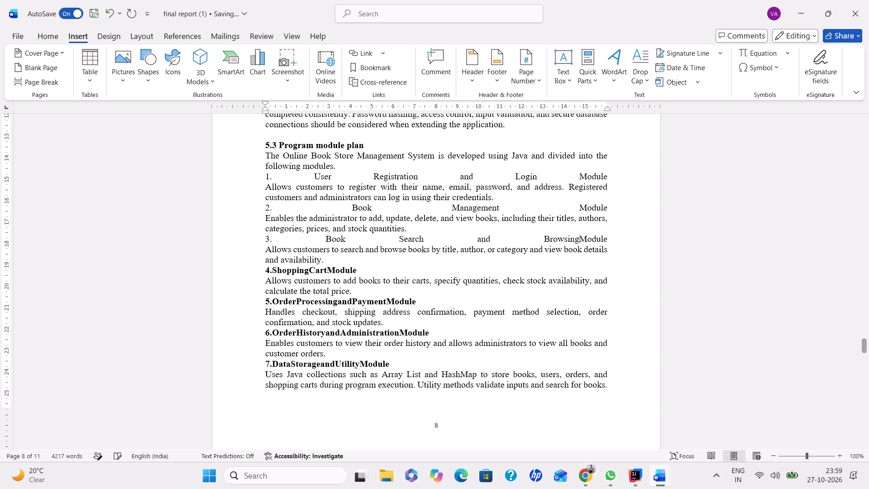
key("Left")
key("Left")
key("Left")
key("Left")
key("Left")
key("Left")
key("Left")
key("Left")
key("BackSpace")
key("Left")
key("Left")
key("Left")
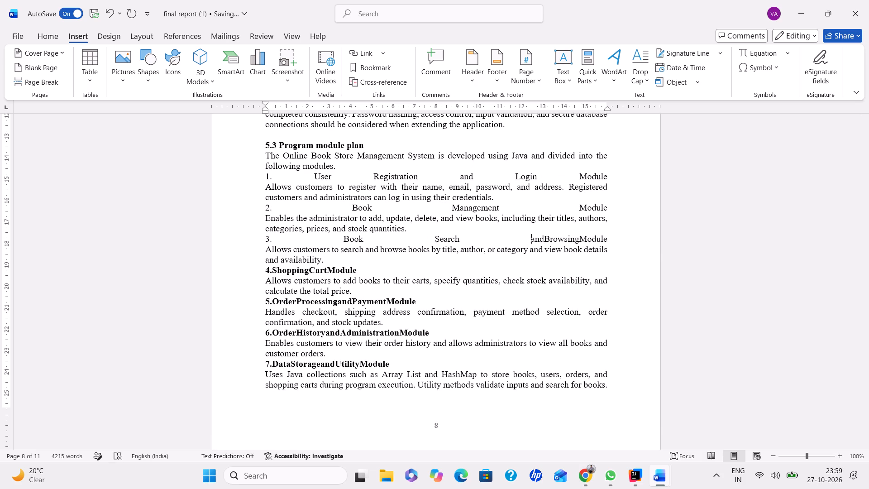
key("BackSpace")
key("Left")
key("Left")
key("Left")
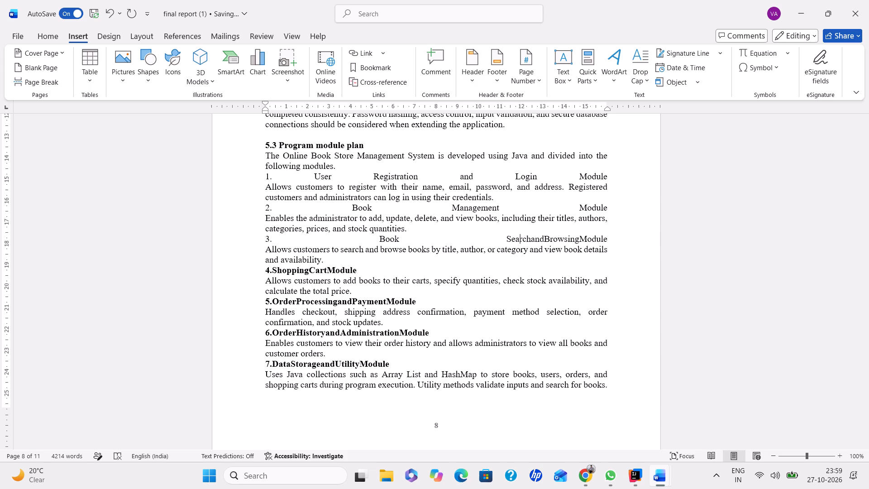
key("Left")
key("Left")
key("Left")
key("BackSpace")
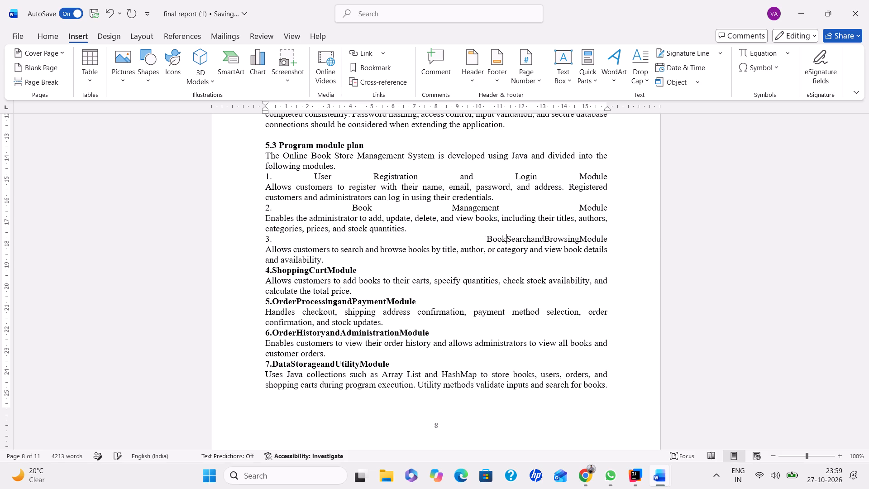
key("Left")
key("Left")
key("Left")
key("Left")
key("BackSpace")
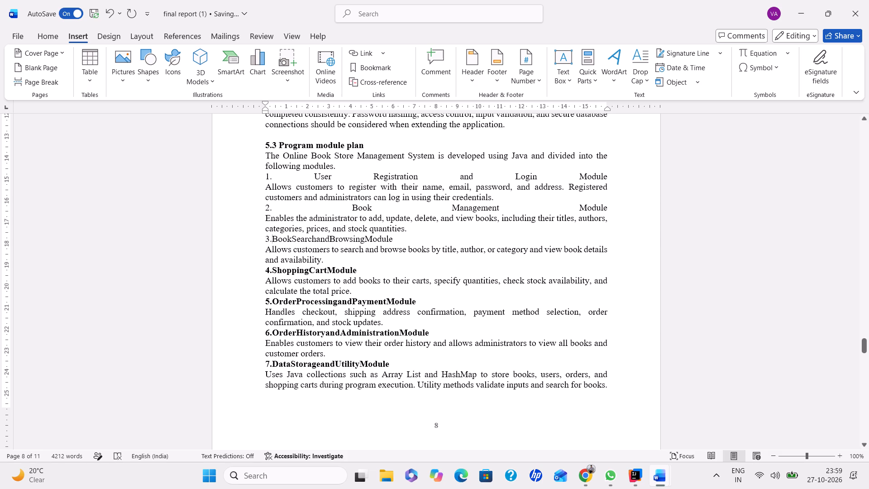
Make the whole module 3 heading line bold, including its number.
left_click_drag(394, 241, 263, 236)
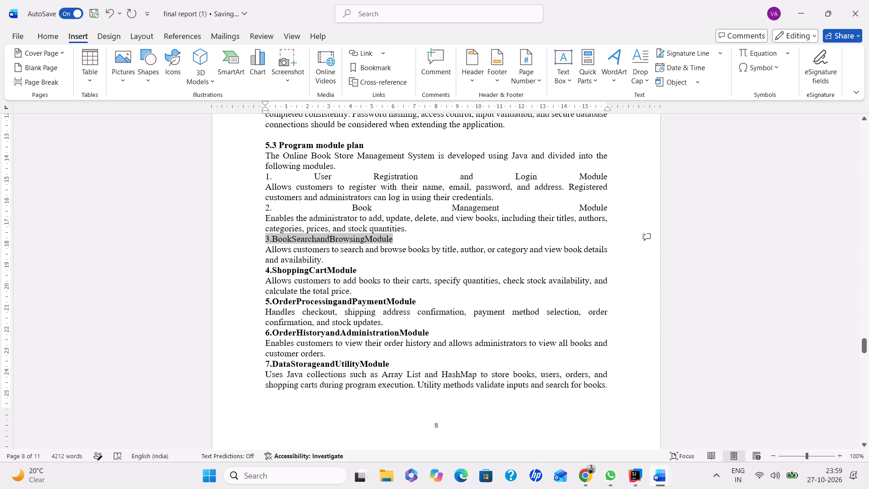
left_click_drag(263, 236, 260, 236)
left_click(267, 214)
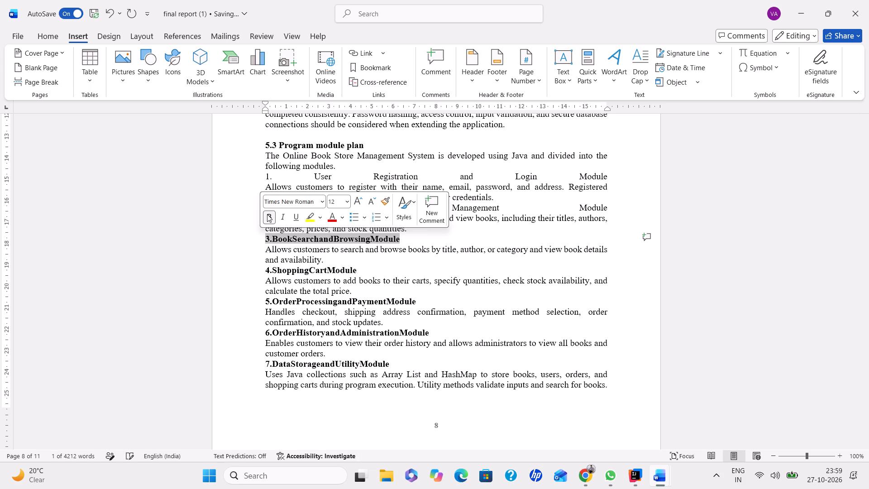
left_click(430, 235)
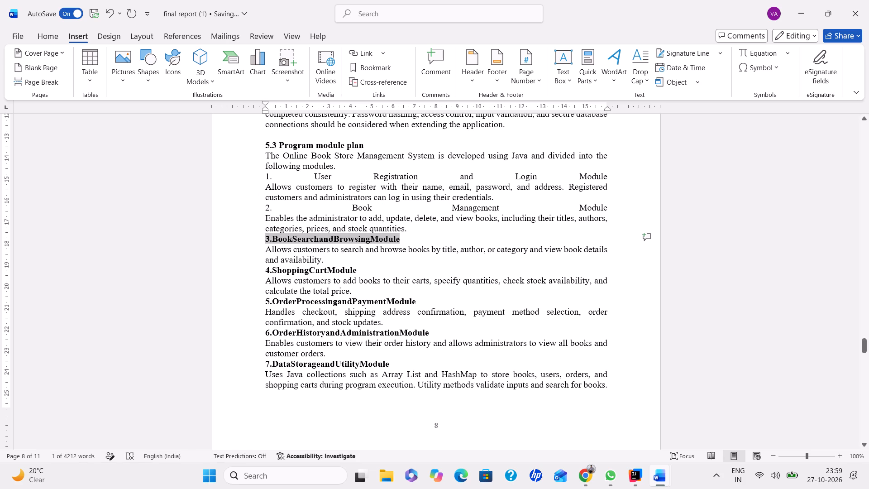
Delete all the spaces in the module 2 heading so it reads "2.BookManagementModule".
left_click(578, 209)
key("BackSpace")
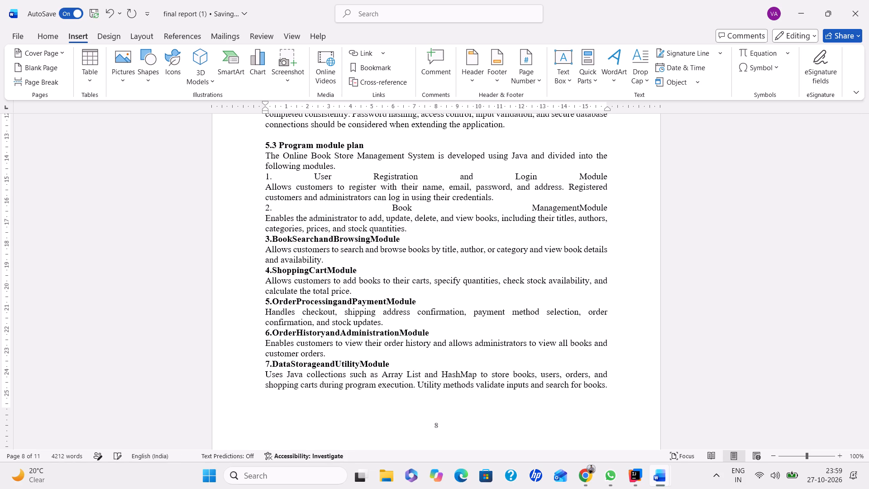
key("Left")
key("Left")
key("Left")
key("Left")
key("Left")
key("Left")
key("Left")
key("Left")
key("Left")
key("Left")
key("BackSpace")
key("Left")
key("Left")
key("Left")
key("Left")
key("BackSpace")
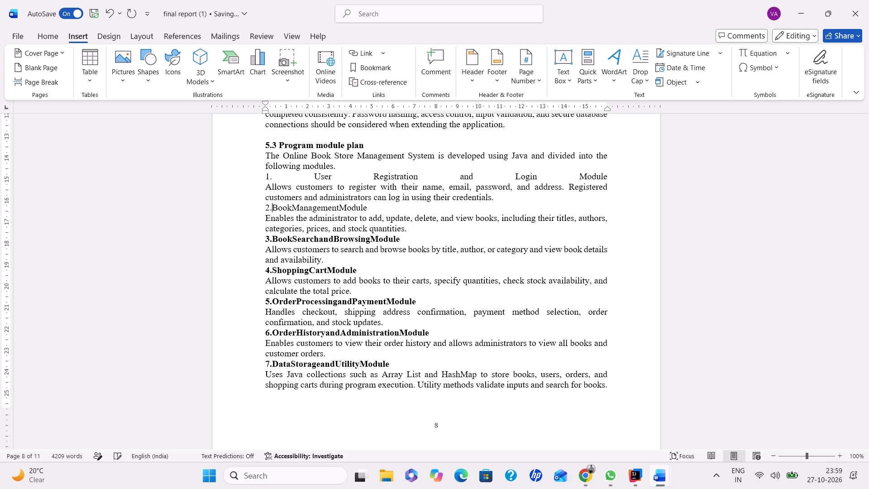
Make the whole module 2 heading line bold, including its number.
left_click(366, 207)
left_click_drag(366, 207, 257, 211)
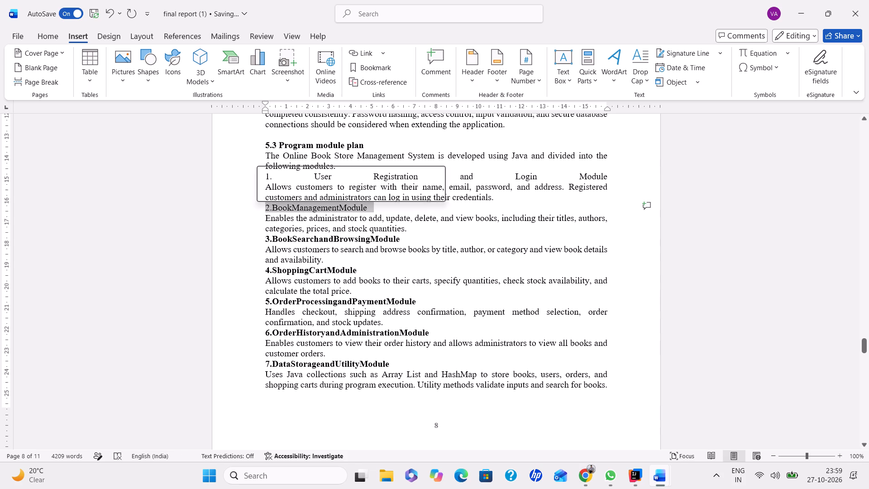
left_click(267, 188)
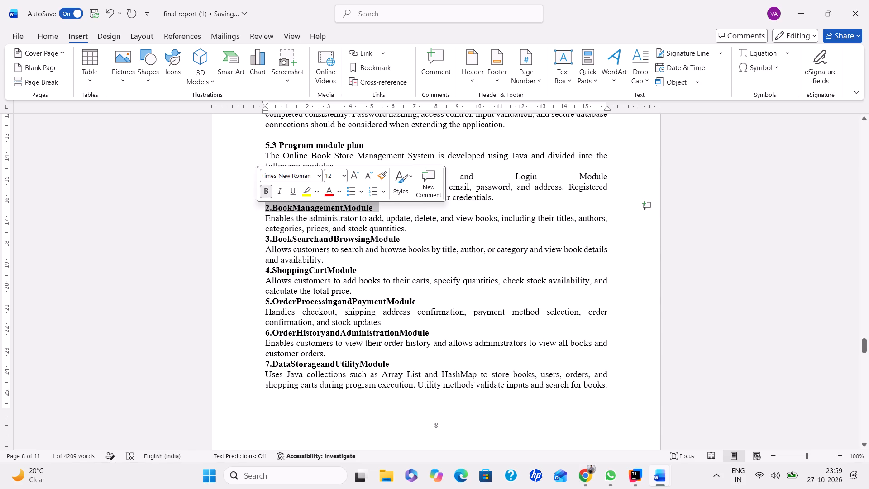
left_click(235, 198)
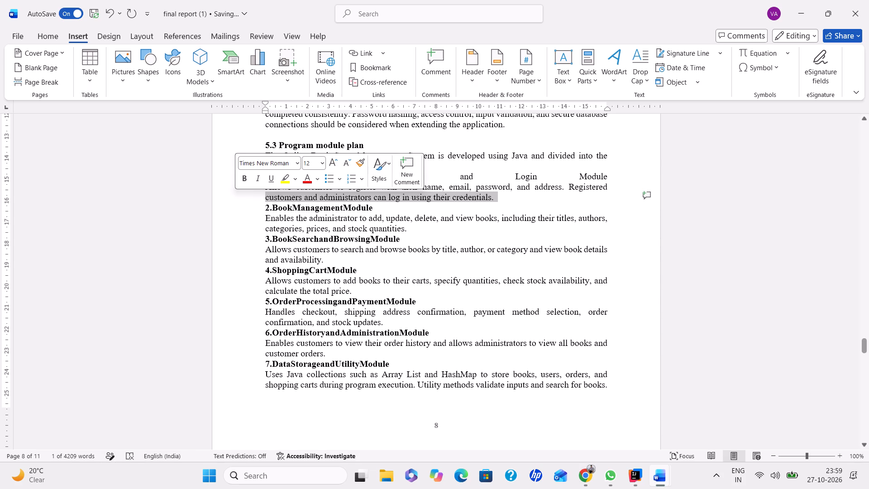
Delete all the spaces in the module 1 heading so it reads "1.UserRegistrationandLoginModule".
left_click(505, 169)
left_click(578, 177)
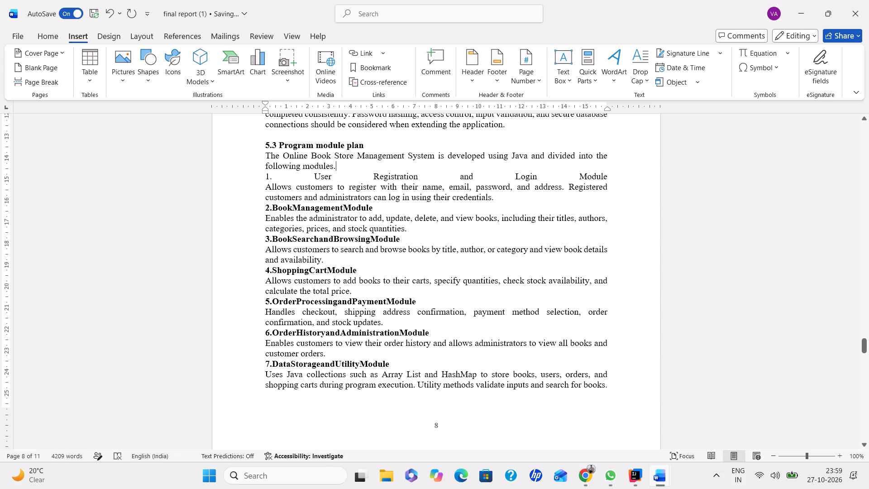
key("BackSpace")
key("Left")
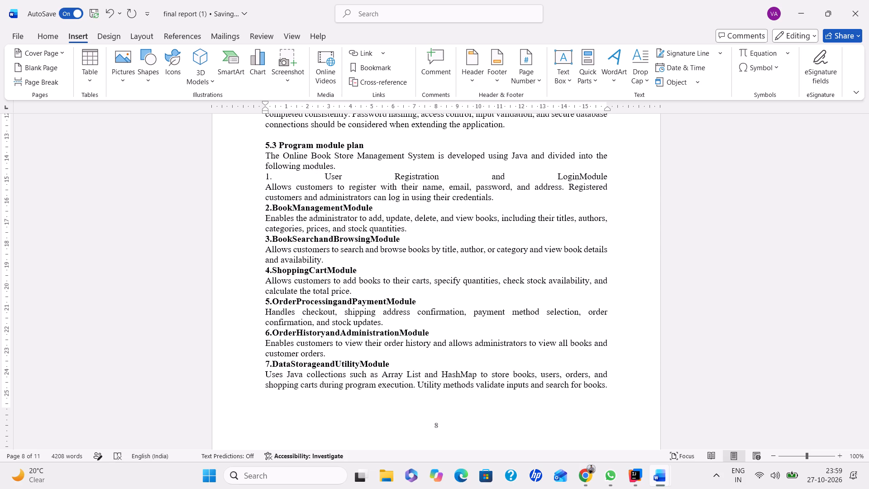
key("Left")
key("Left")
key("Left")
key("Left")
key("BackSpace")
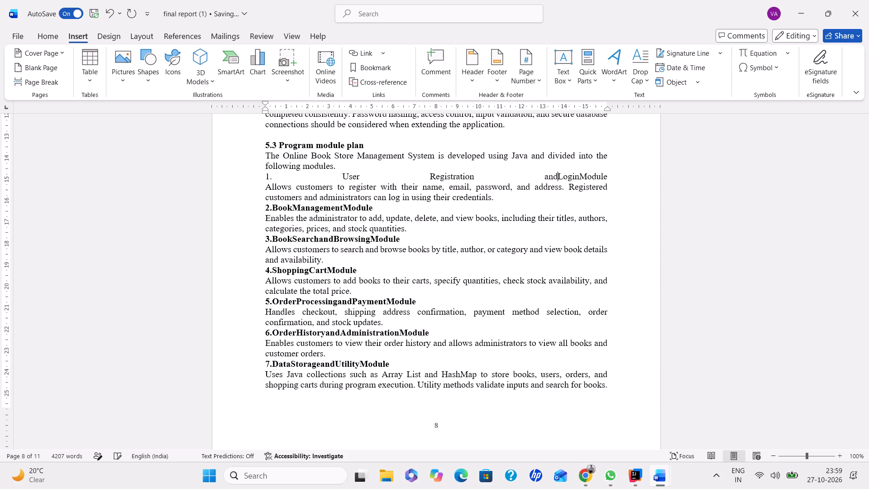
key("Left")
key("Left")
key("Left")
key("BackSpace")
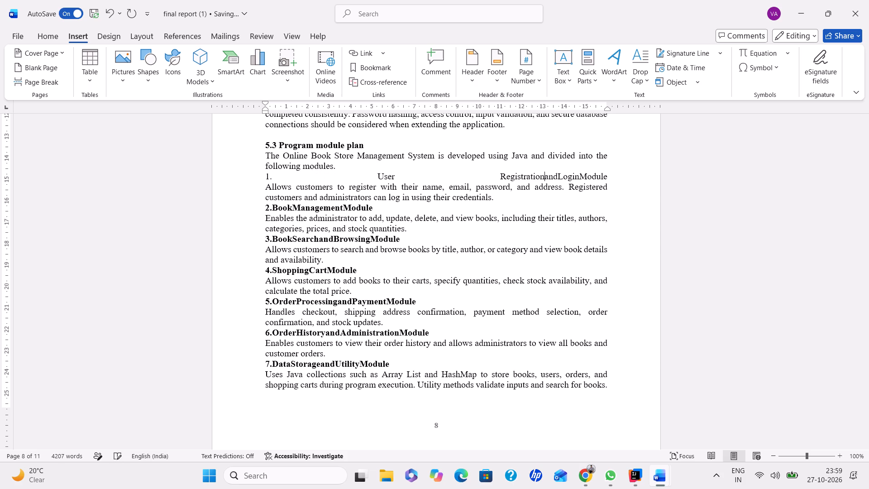
key("Left")
key("Left")
key("Left")
key("Left")
key("Left")
key("Left")
key("Left")
key("Left")
key("Left")
key("Left")
key("Left")
key("Left")
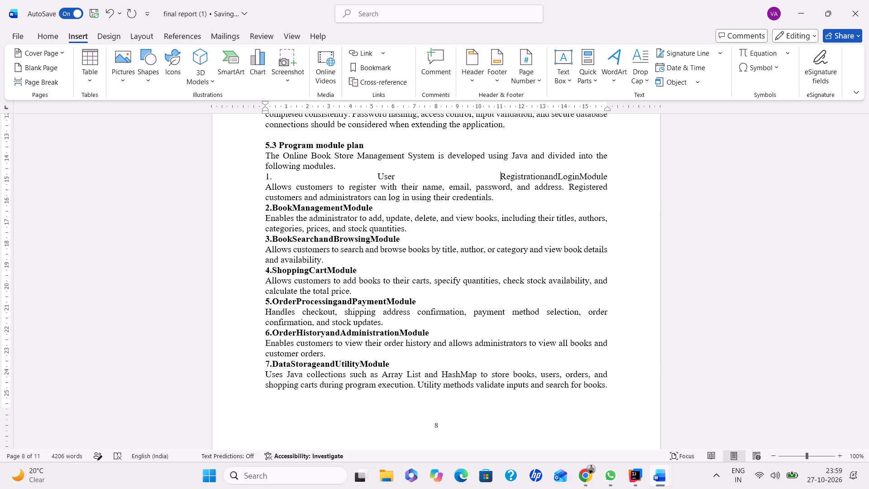
key("BackSpace")
key("Left")
key("Left")
key("Left")
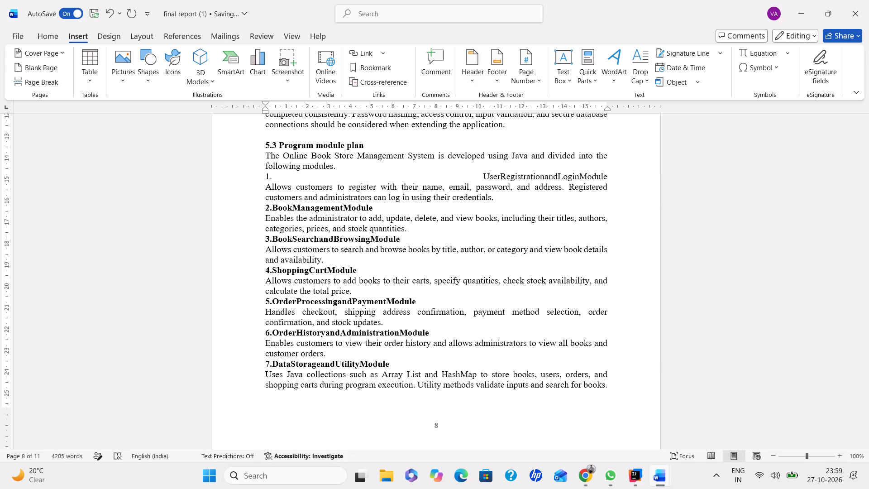
key("Left")
key("BackSpace")
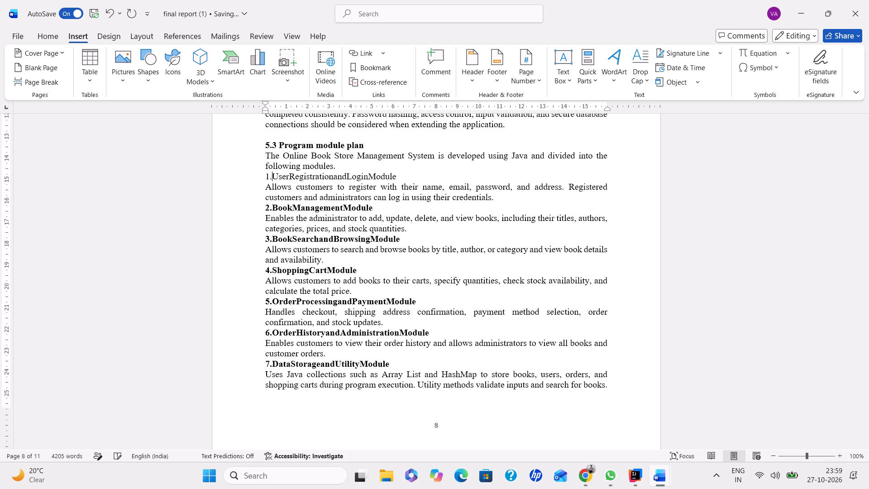
Make the whole module 1 heading line bold, including its number.
left_click_drag(394, 177, 387, 177)
left_click_drag(387, 177, 399, 178)
left_click(399, 178)
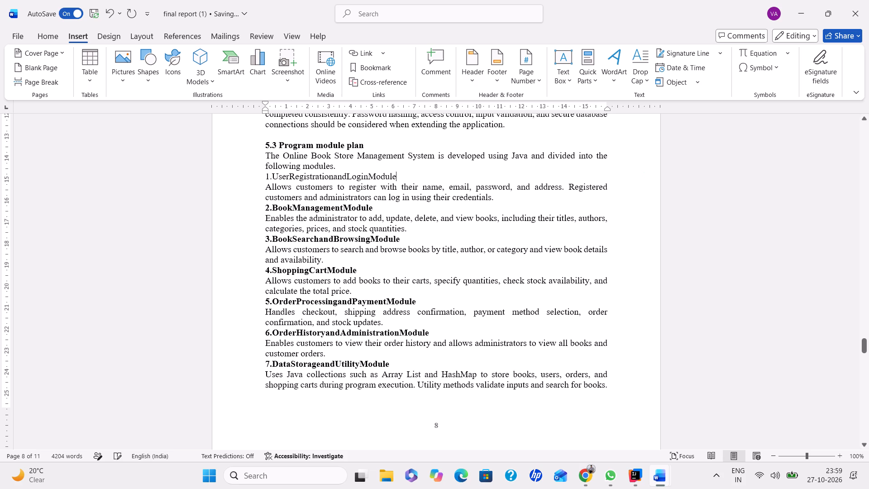
left_click_drag(395, 176, 267, 174)
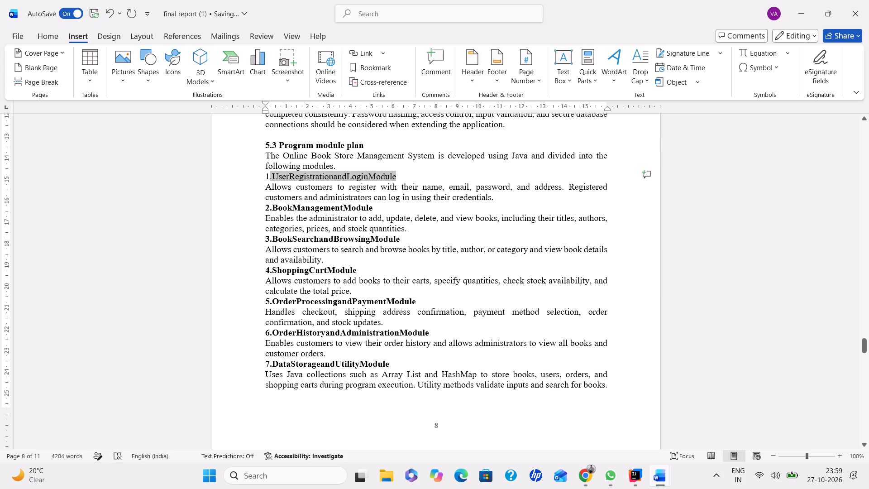
left_click_drag(267, 174, 266, 174)
left_click(275, 155)
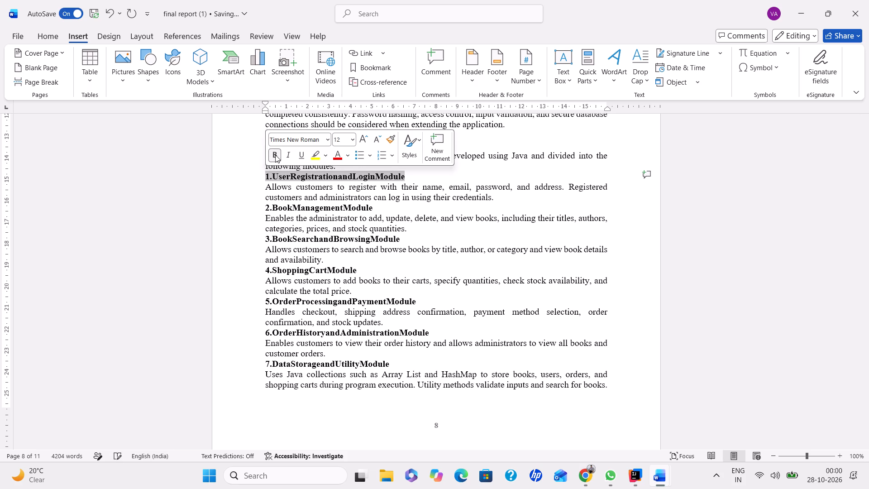
left_click(656, 261)
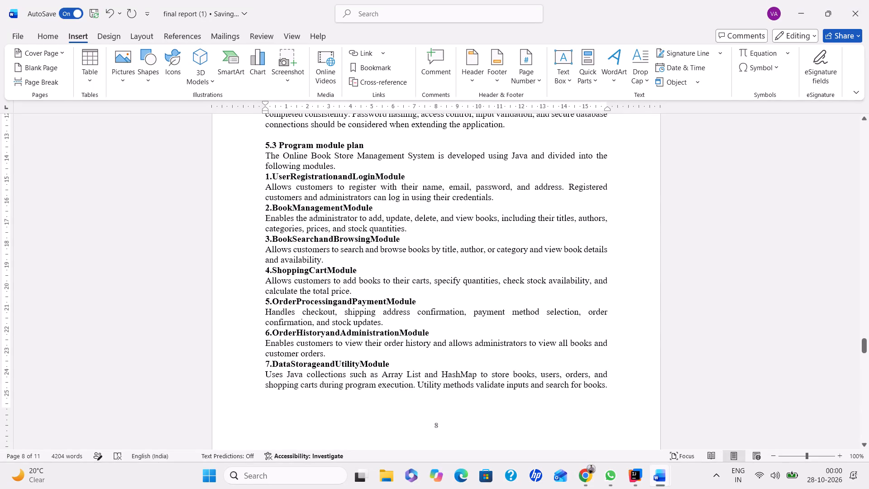
Replace the start of section 5.3's introductory sentence, up to and including "and", with "Our microproject is divided into", correcting any misspelling.
left_click_drag(266, 155, 448, 169)
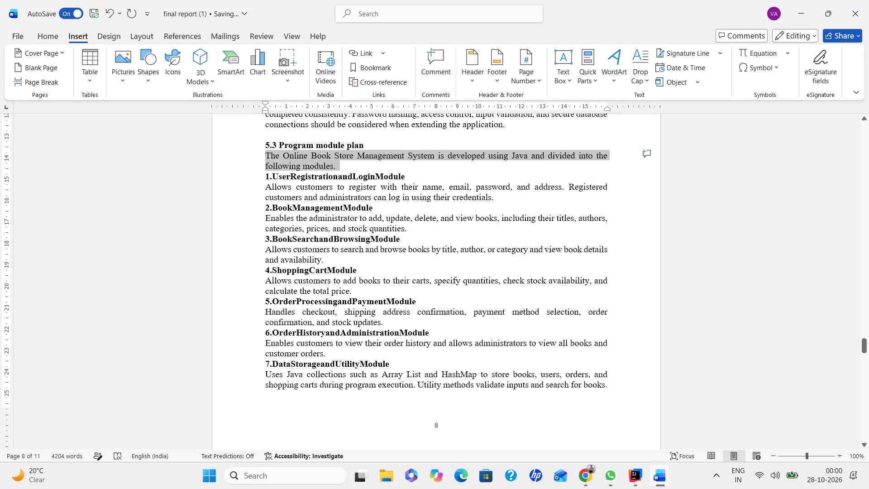
left_click_drag(448, 169, 499, 154)
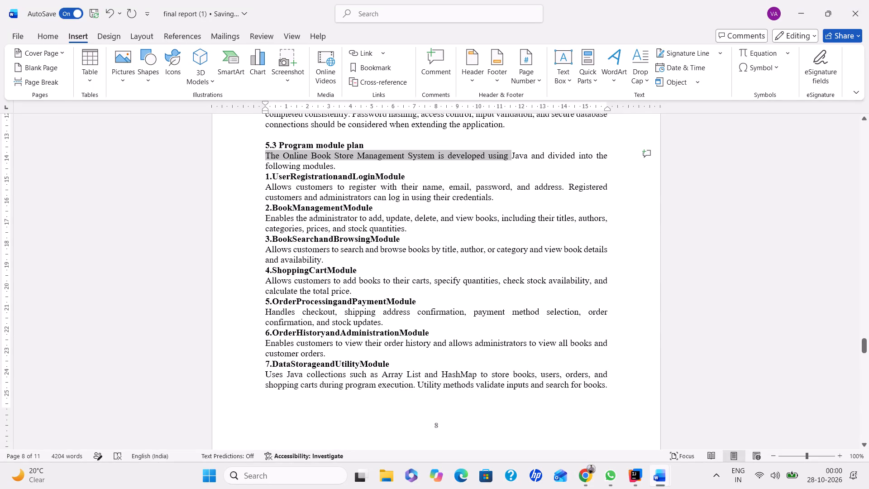
left_click_drag(499, 154, 534, 156)
left_click_drag(534, 156, 543, 153)
key("BackSpace")
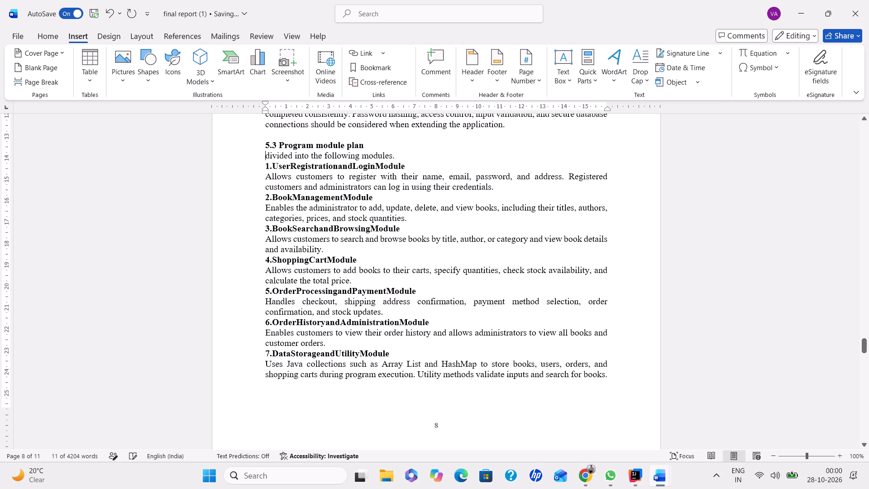
type("our")
key("space")
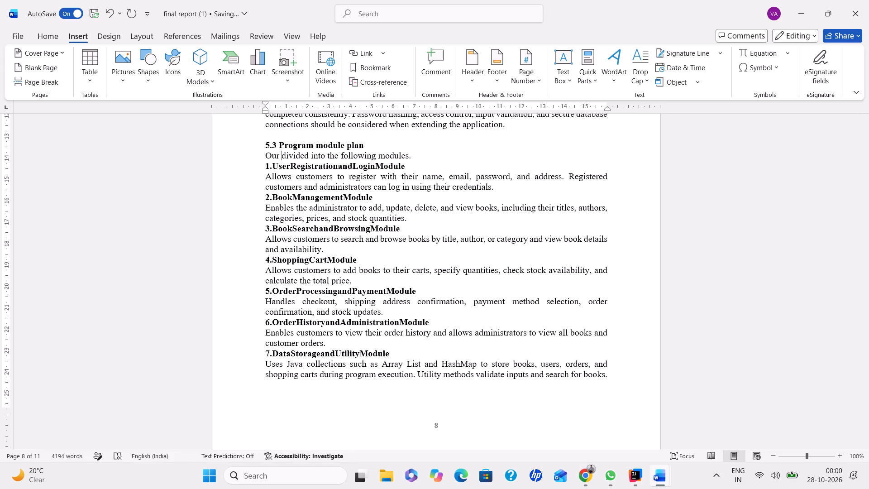
type("microproject is didvided into")
key("space")
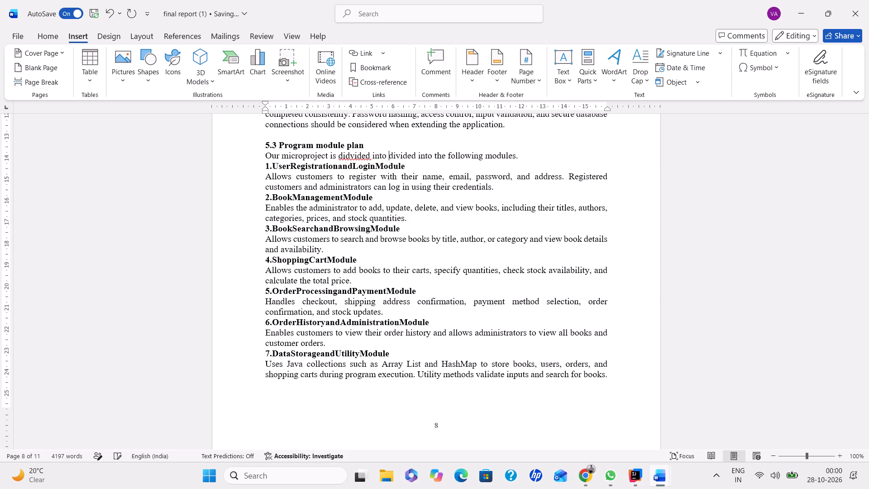
key("Left")
key("Left")
key("Left")
key("Left")
key("Left")
key("Left")
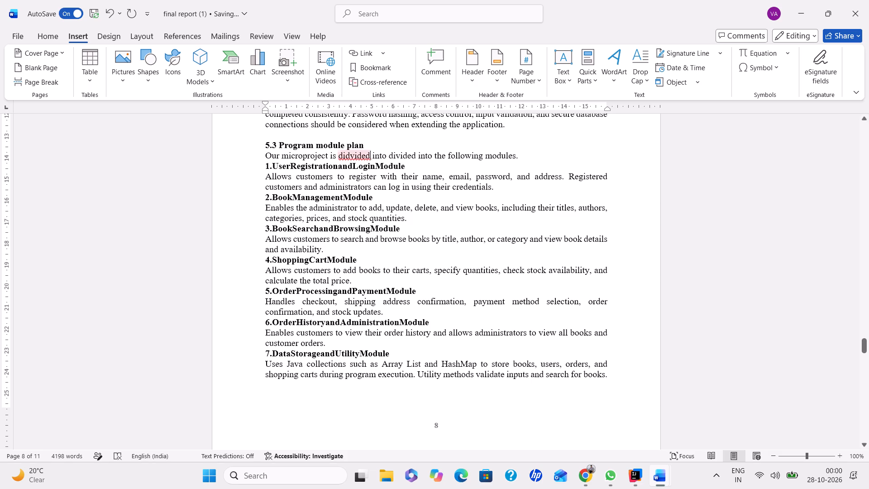
left_click(349, 153)
left_click(343, 185)
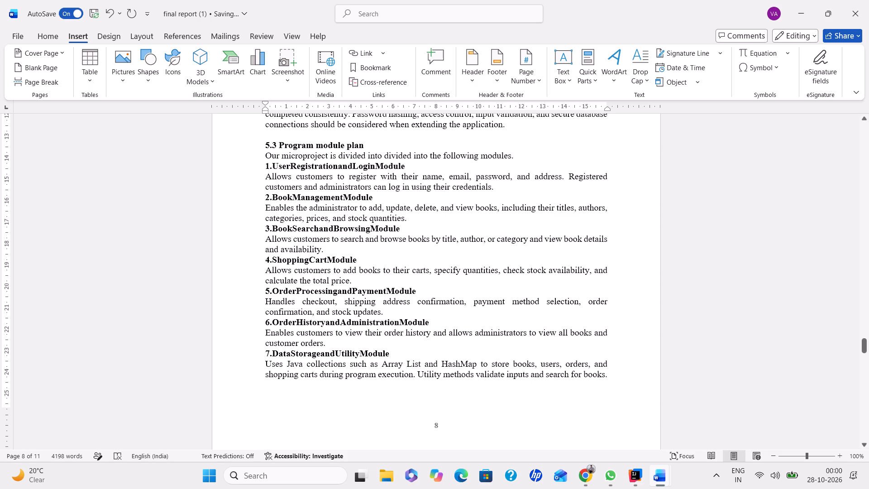
Review the report from the module plan through section 9.0, and go back to the first page to check the course details.
scroll(389, 331, "down", 2)
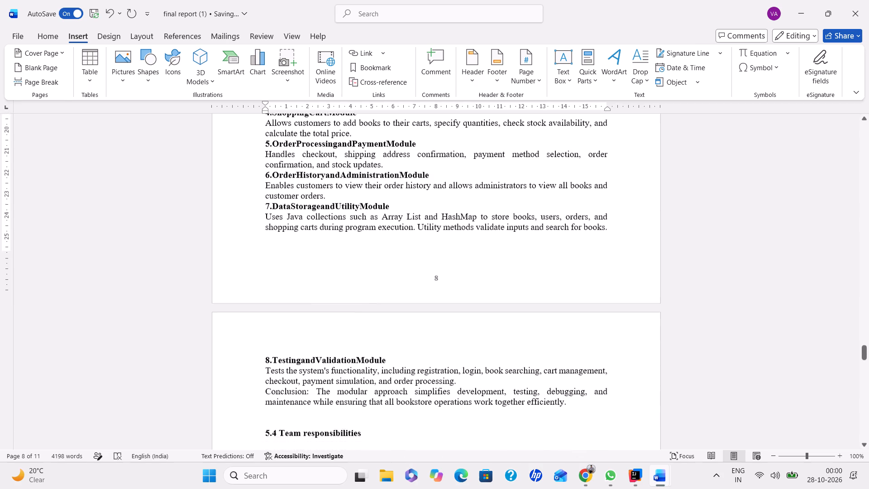
scroll(389, 331, "down", 3)
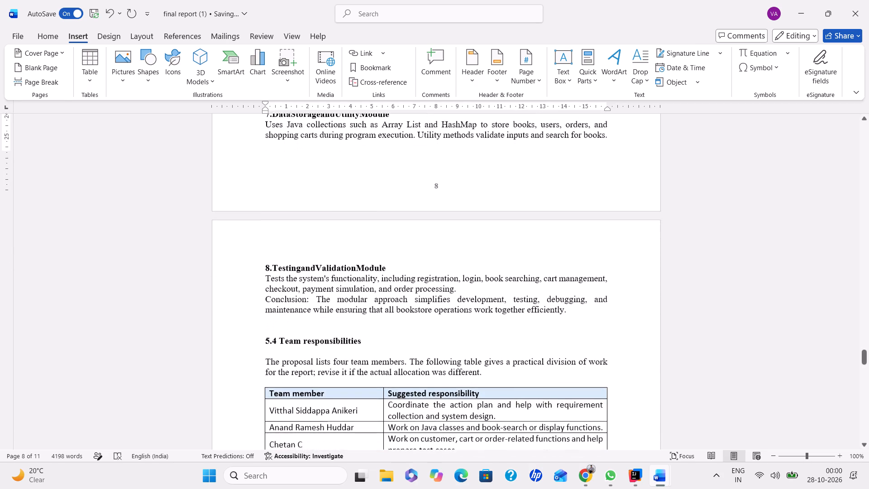
scroll(389, 331, "down", 4)
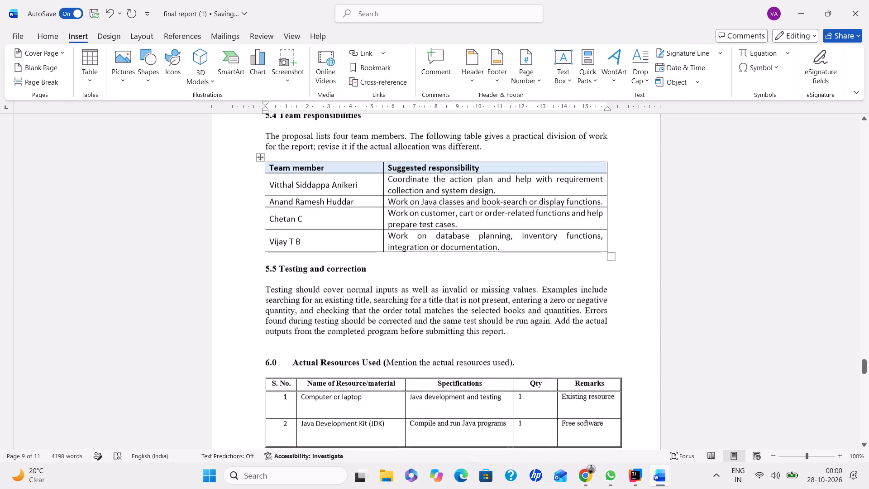
scroll(389, 331, "down", 2)
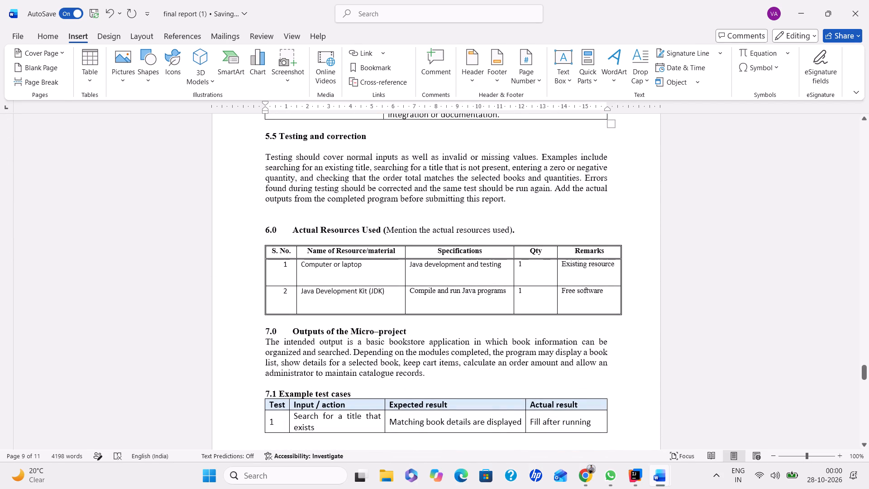
scroll(389, 331, "down", 3)
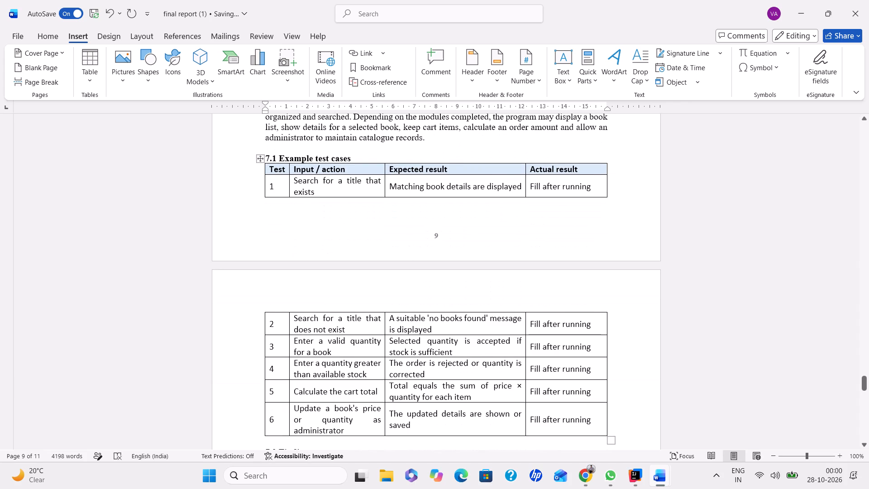
scroll(389, 331, "down", 6)
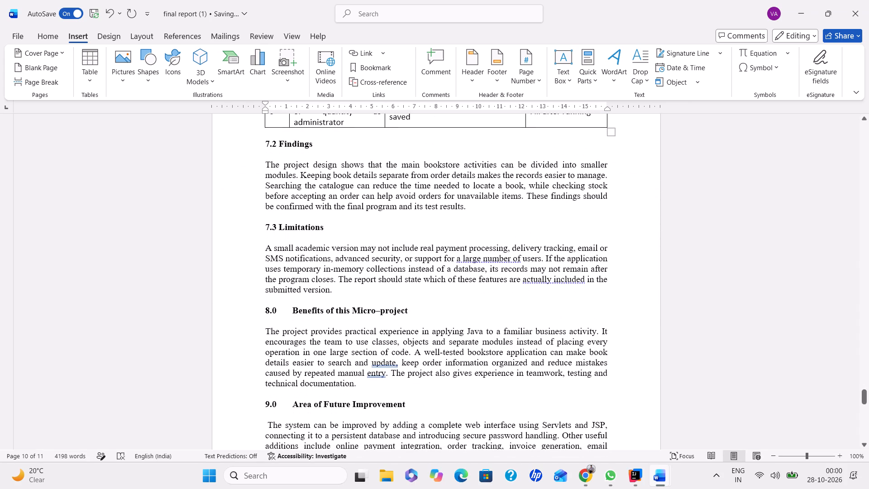
scroll(389, 331, "up", 2)
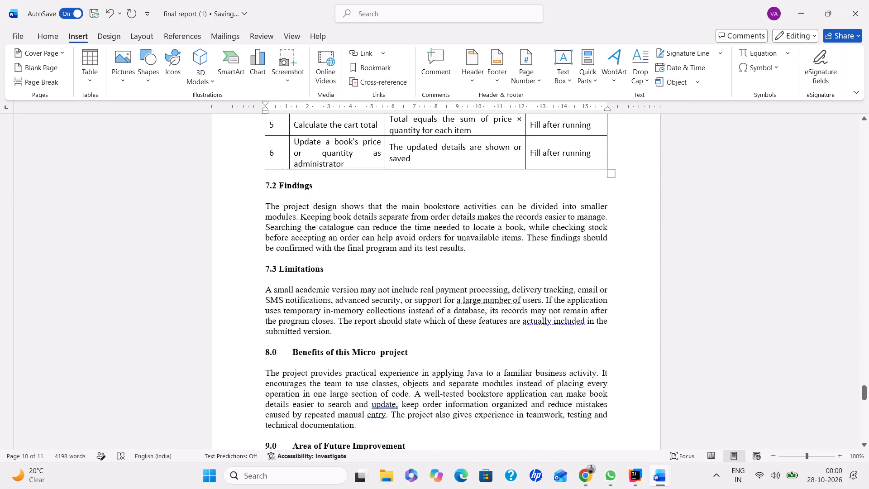
scroll(389, 331, "up", 1)
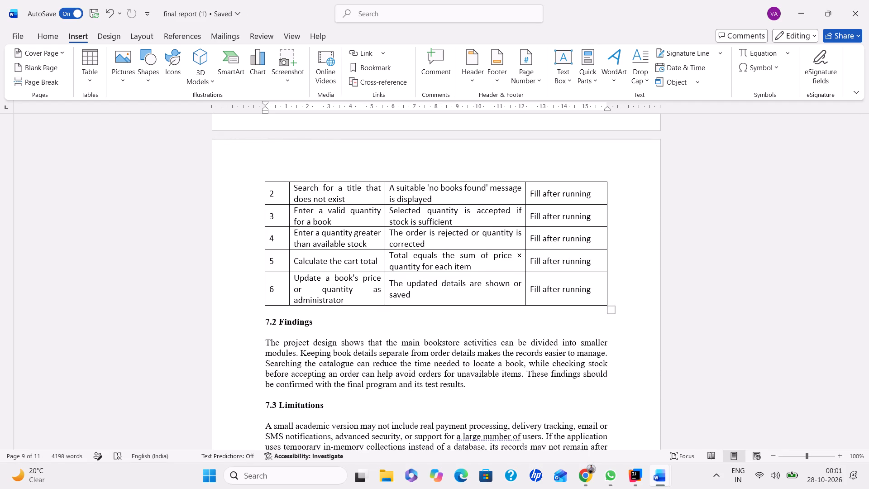
scroll(419, 272, "up", 12)
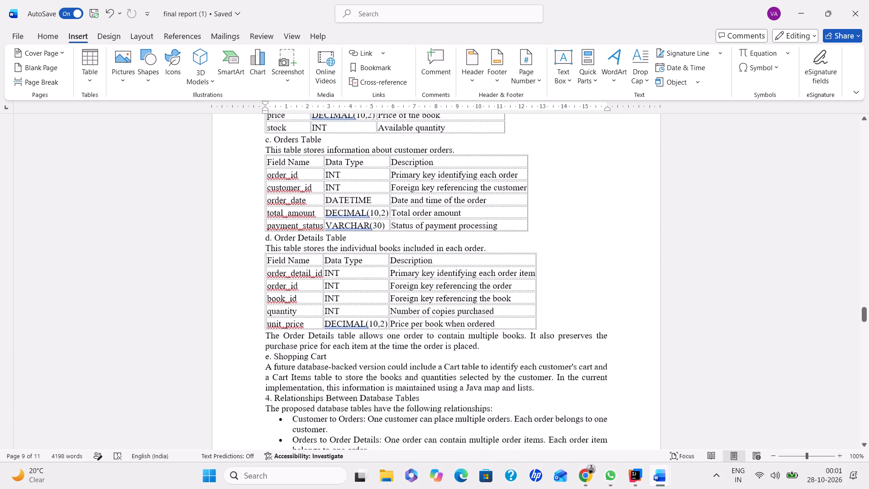
scroll(419, 272, "up", 9)
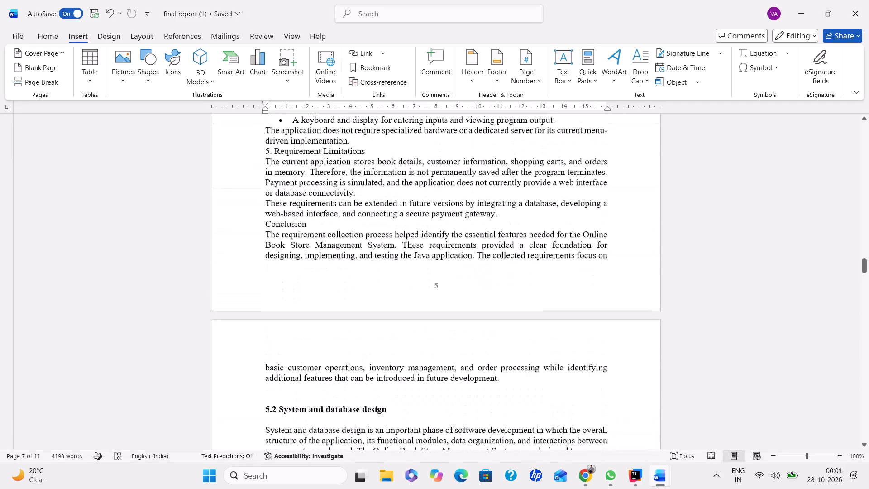
scroll(419, 272, "up", 8)
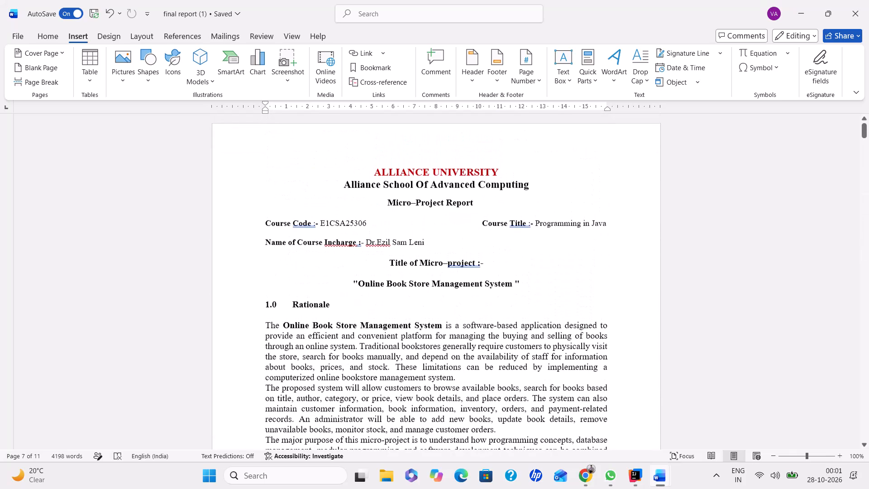
left_click(377, 244)
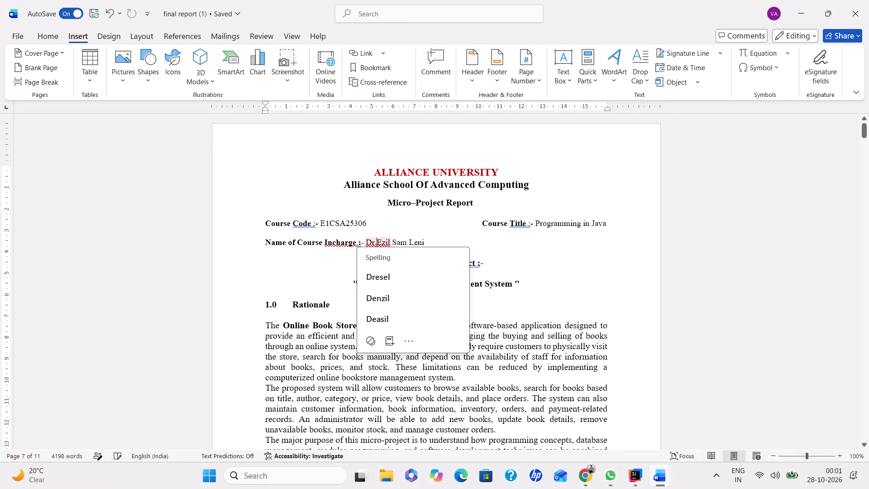
left_click(411, 228)
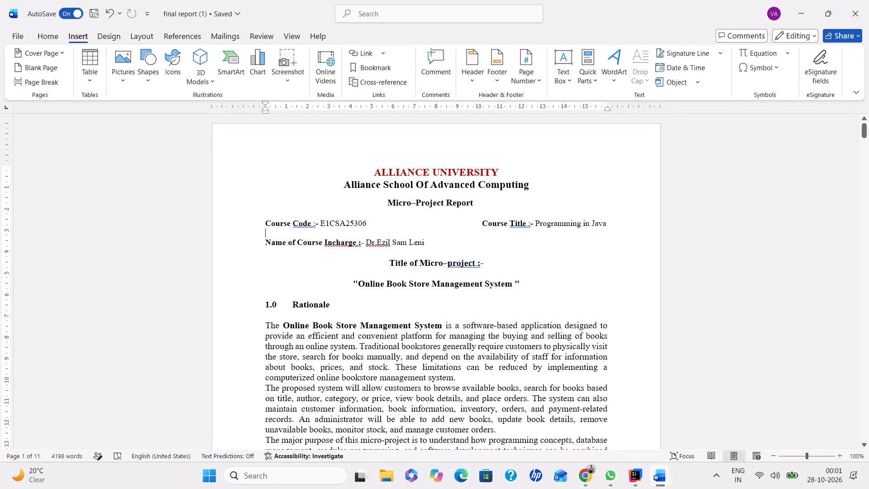
left_click(341, 243)
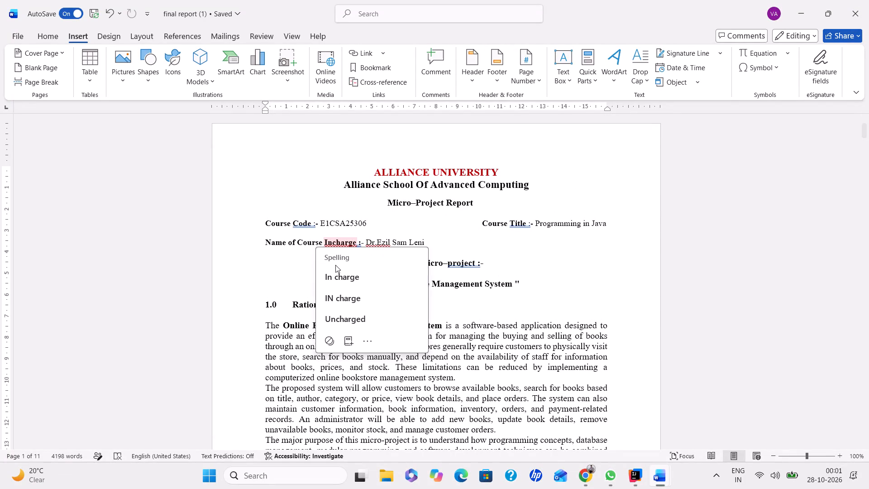
left_click(386, 217)
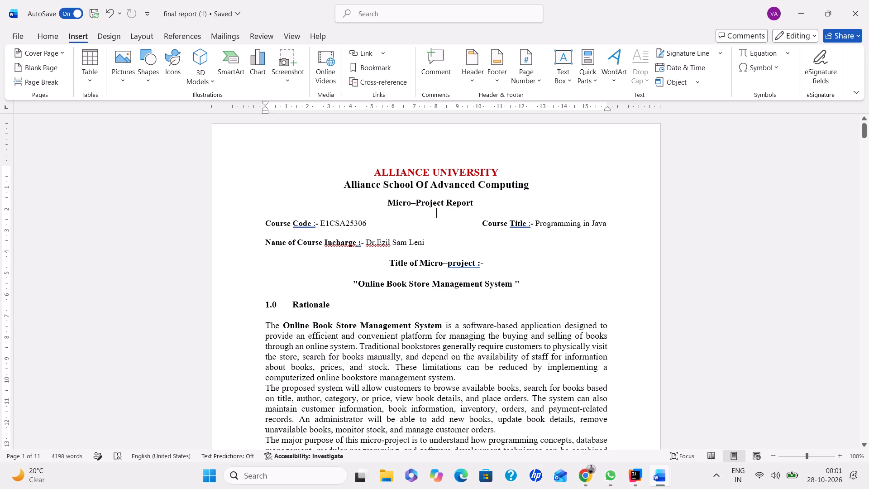
scroll(417, 300, "down", 12)
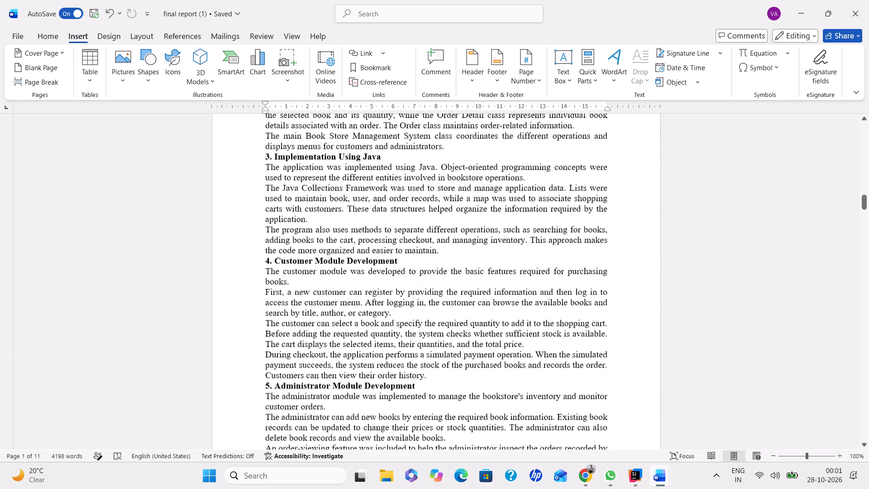
scroll(417, 300, "down", 11)
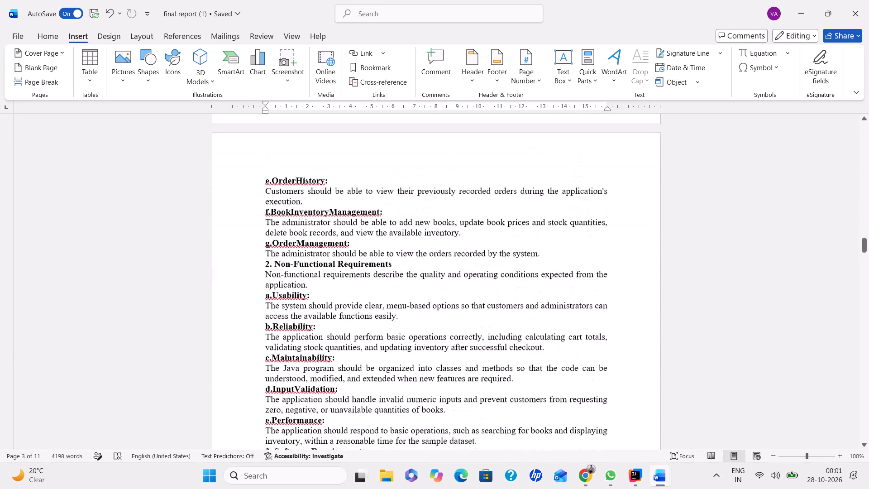
scroll(417, 300, "down", 7)
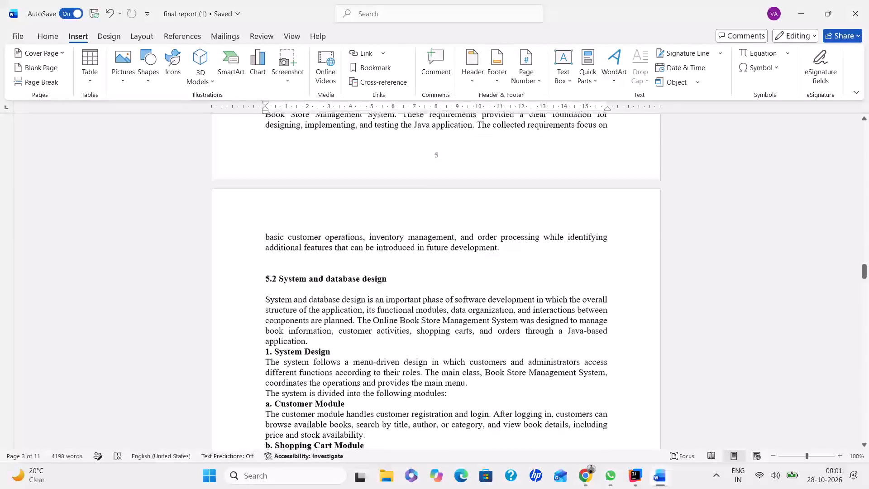
scroll(417, 300, "down", 7)
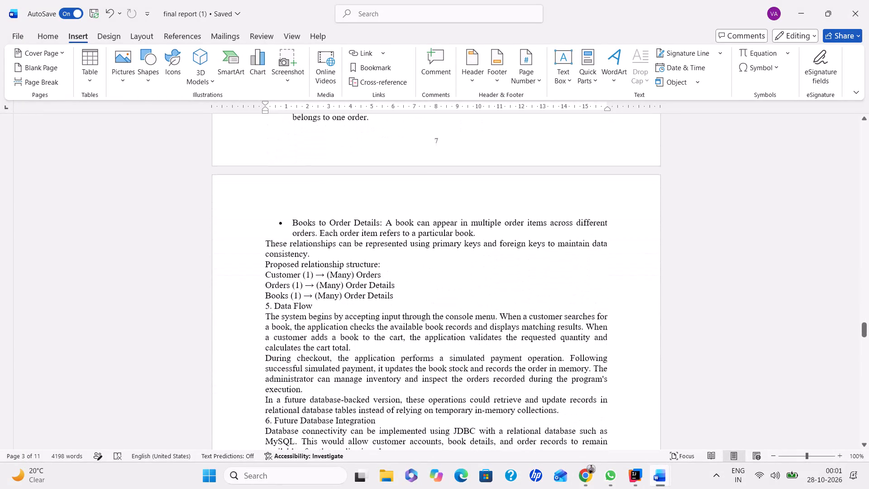
scroll(417, 300, "up", 3)
scroll(417, 300, "down", 1)
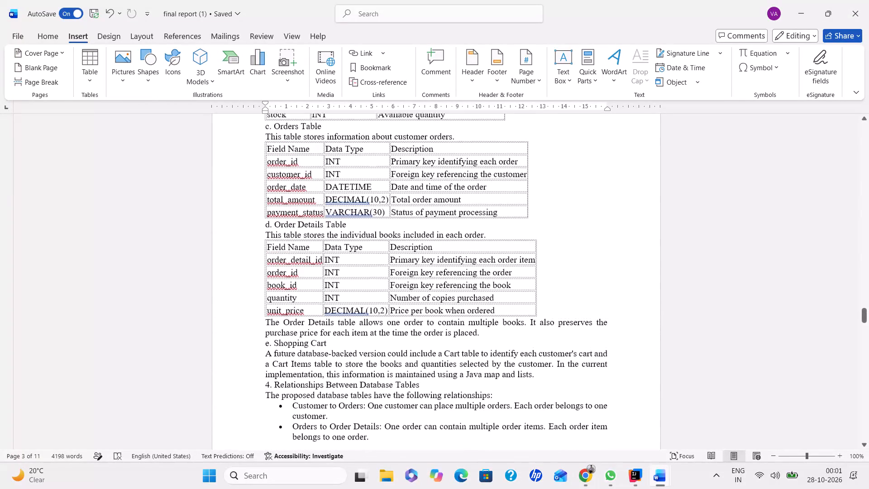
scroll(417, 300, "down", 4)
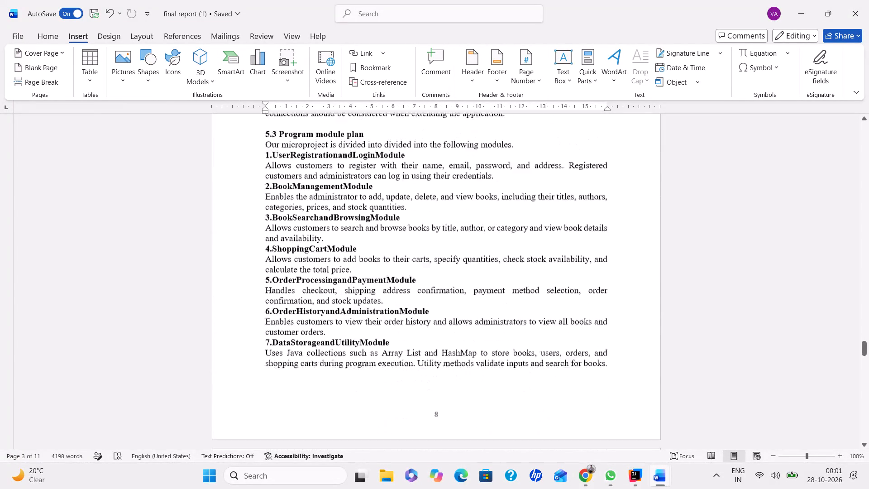
scroll(417, 300, "down", 3)
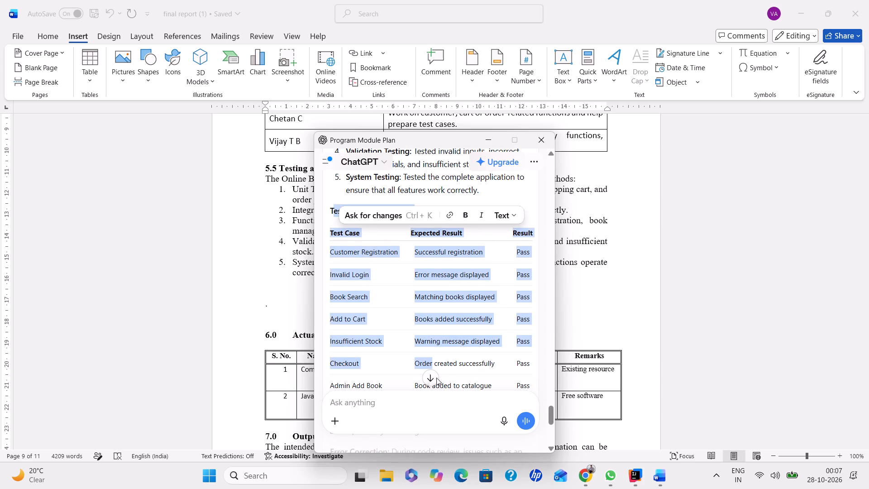
left_click_drag(436, 378, 375, 183)
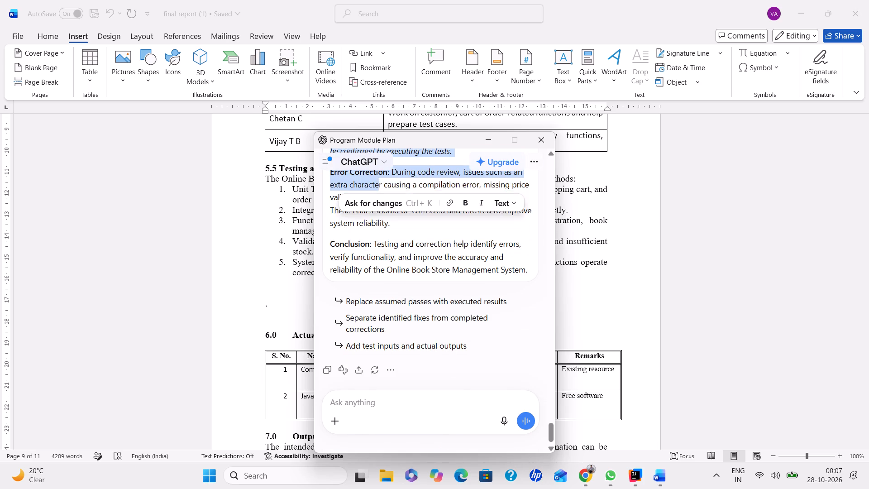
left_click_drag(375, 183, 369, 216)
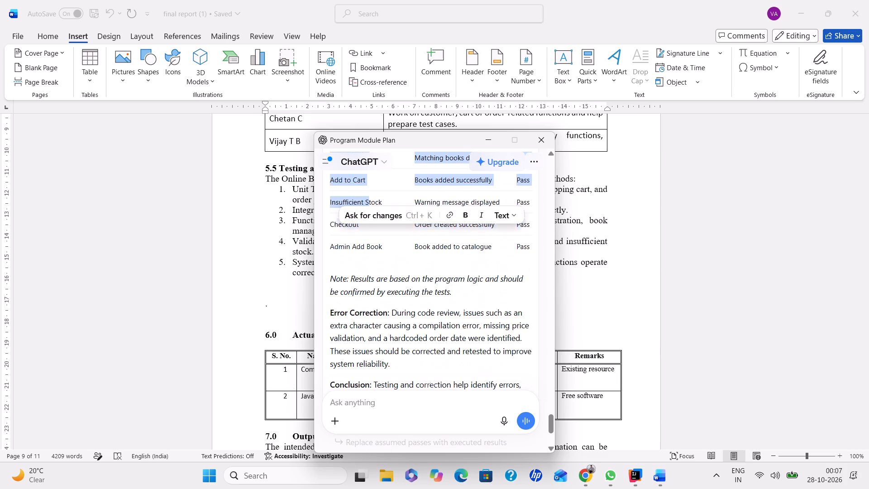
left_click_drag(369, 216, 566, 253)
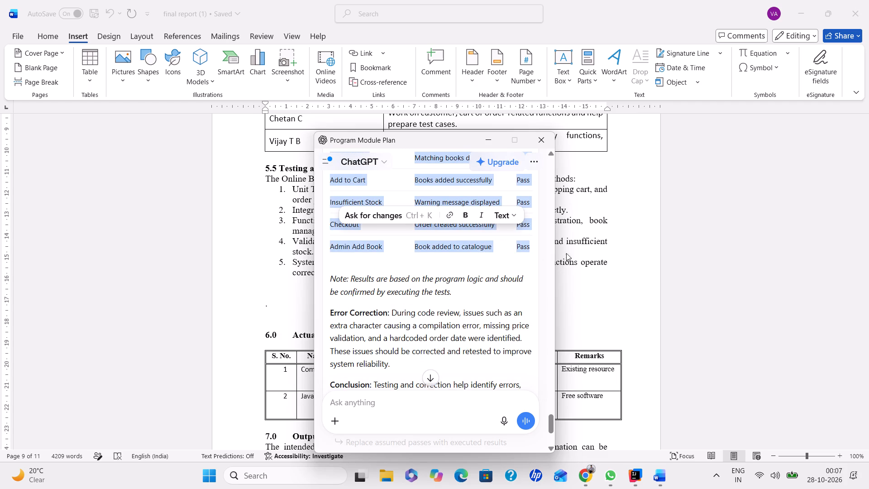
left_click_drag(566, 253, 579, 258)
key("ctrl+c")
Return to the Word report and paste the test cases and results table below the numbered testing methods in section 5.5.
left_click(487, 140)
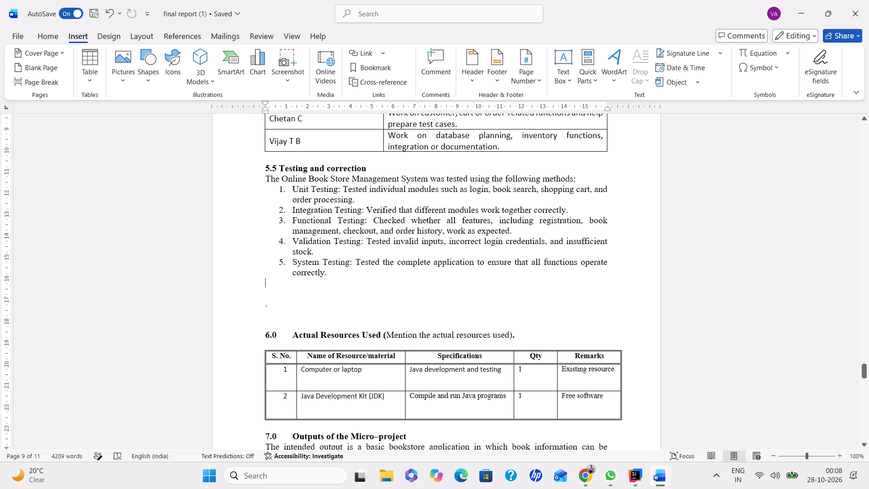
left_click(334, 277)
key("Return")
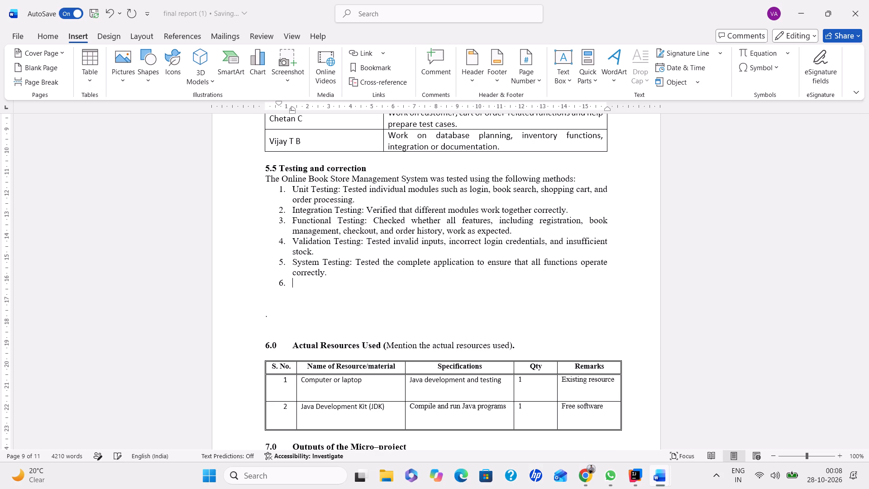
key("BackSpace")
key("BackSpace")
key("Down")
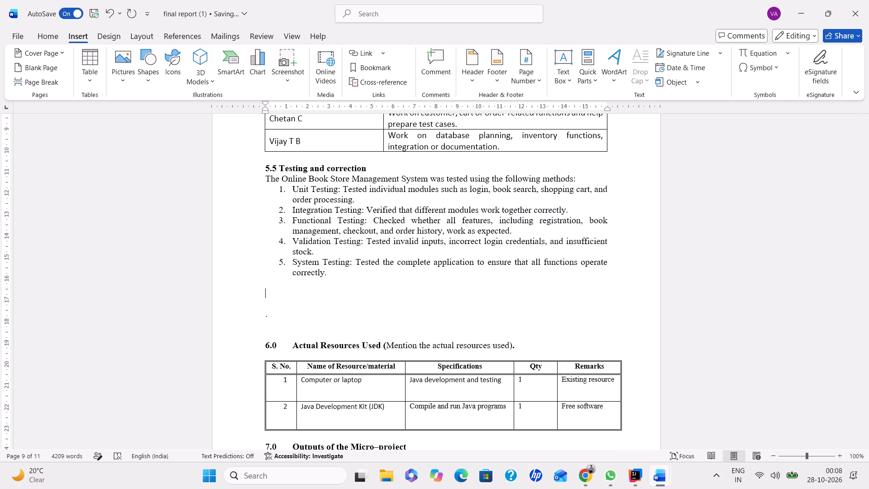
key("Return")
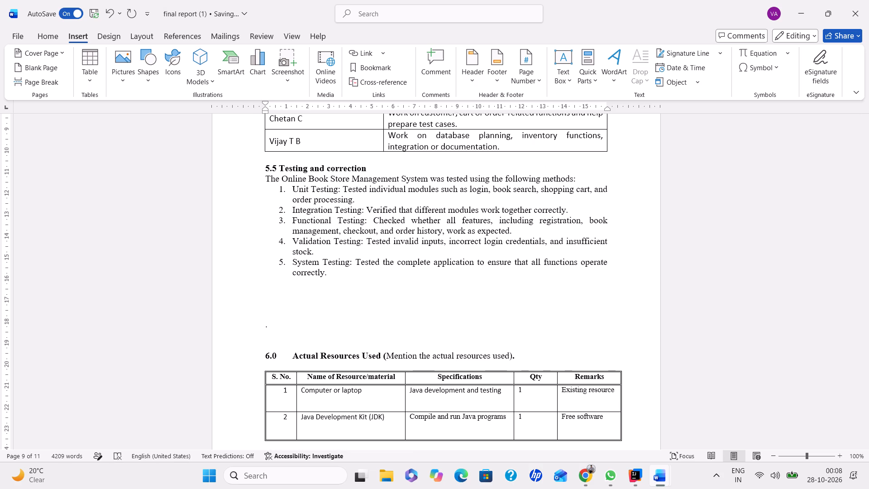
key("space")
key("space")
key("space")
key("ctrl+v")
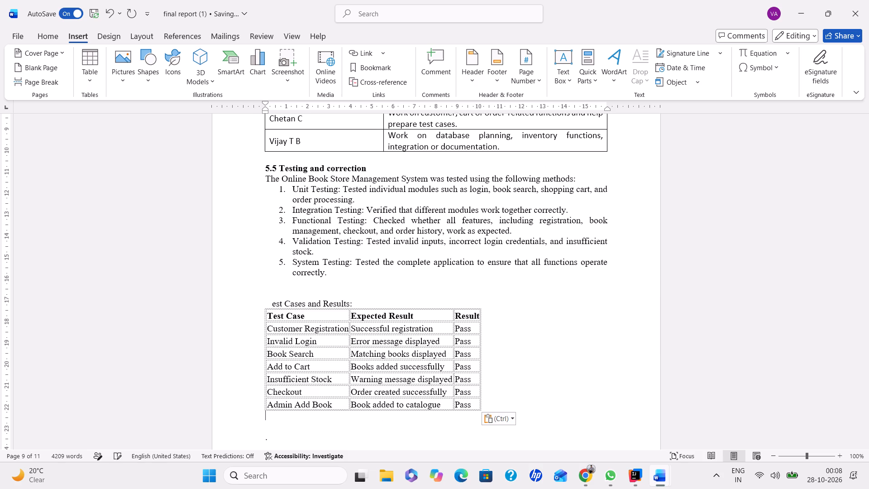
Restore the missing capital T so the pasted heading reads "Test Cases and Results:".
left_click(269, 303)
key("Right")
key("t")
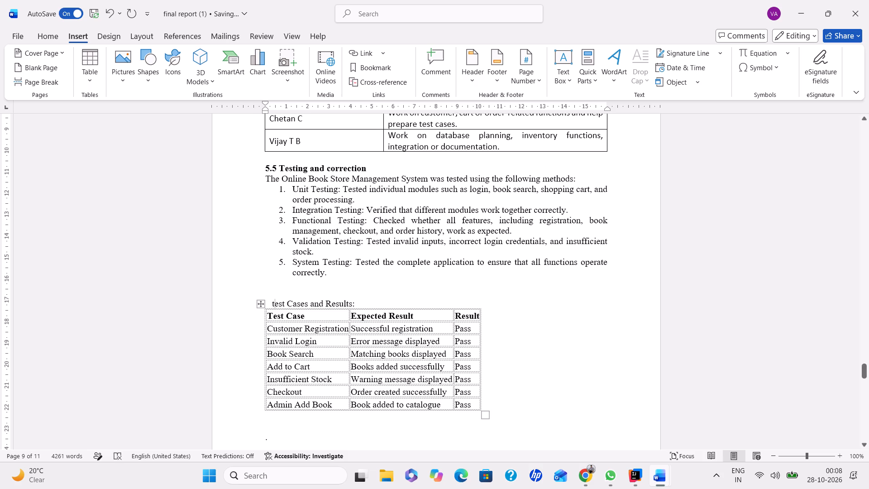
left_click(263, 303)
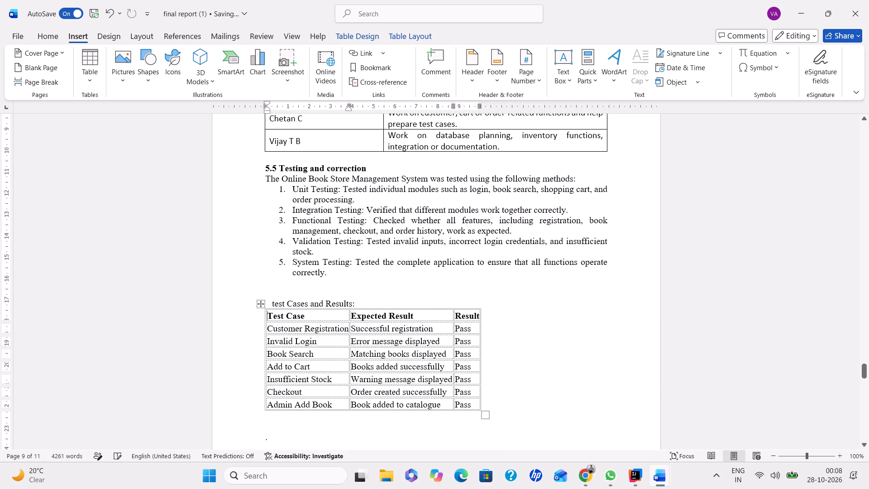
left_click(535, 327)
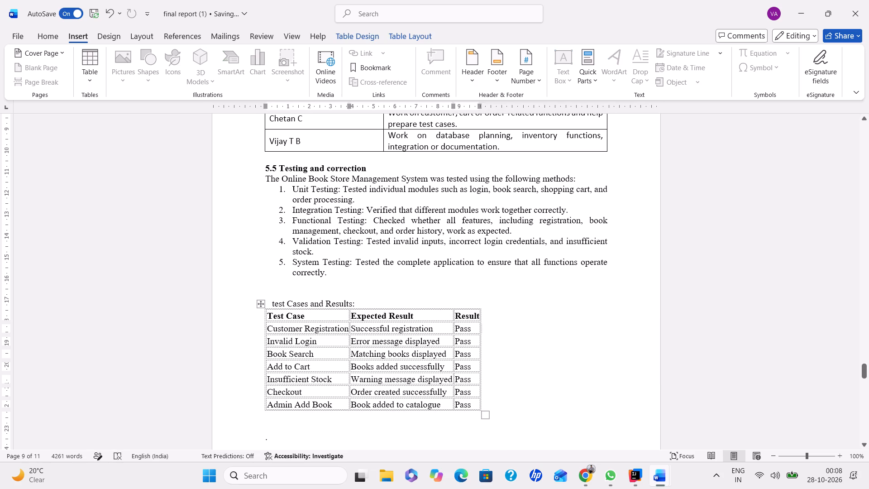
left_click(274, 301)
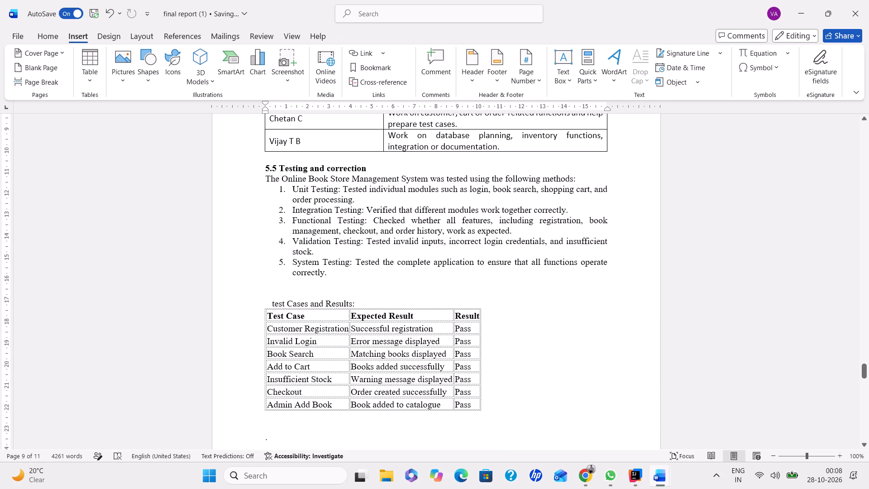
key("BackSpace")
key("shift+t")
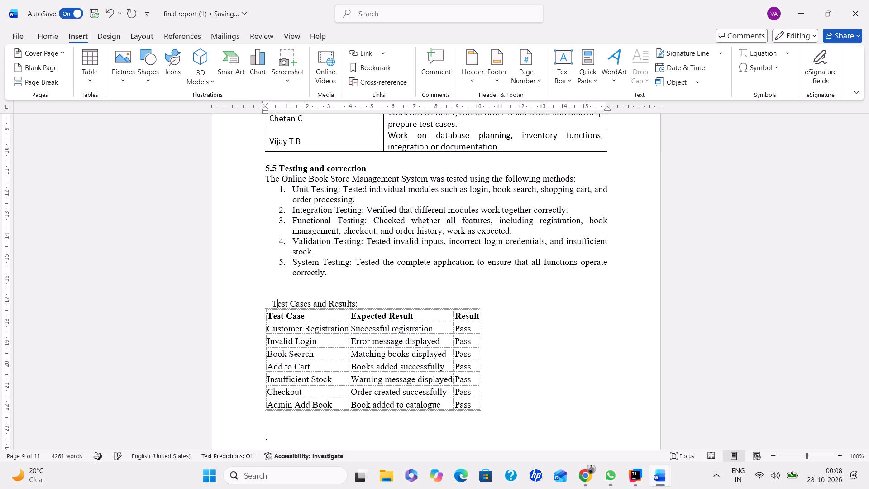
left_click(377, 302)
Remove the stray period and extra blank lines between the test case table and heading 6.0, leaving one blank line.
scroll(439, 428, "down", 3)
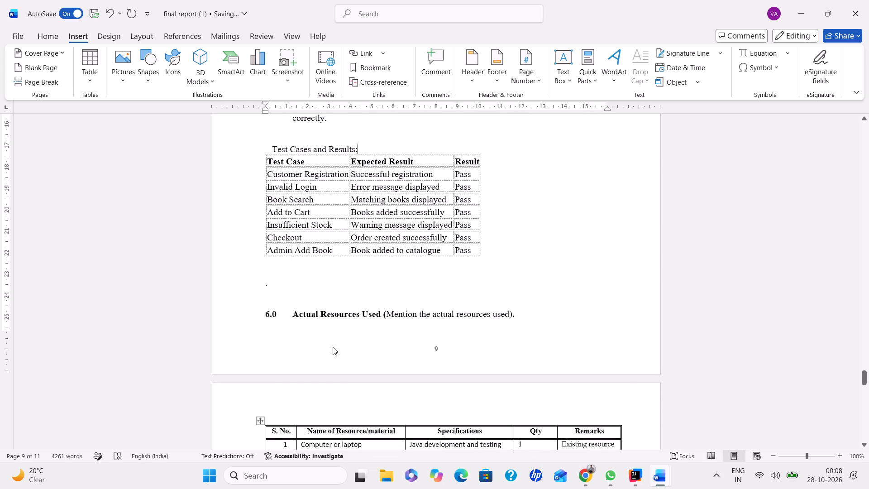
left_click(263, 313)
key("BackSpace")
key("BackSpace")
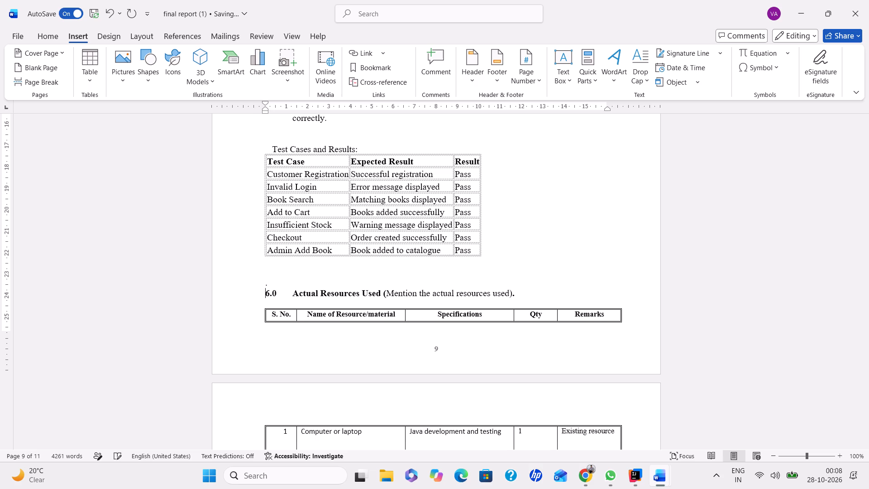
key("BackSpace")
key("BackSpace")
key("BackSpace")
key("BackSpace")
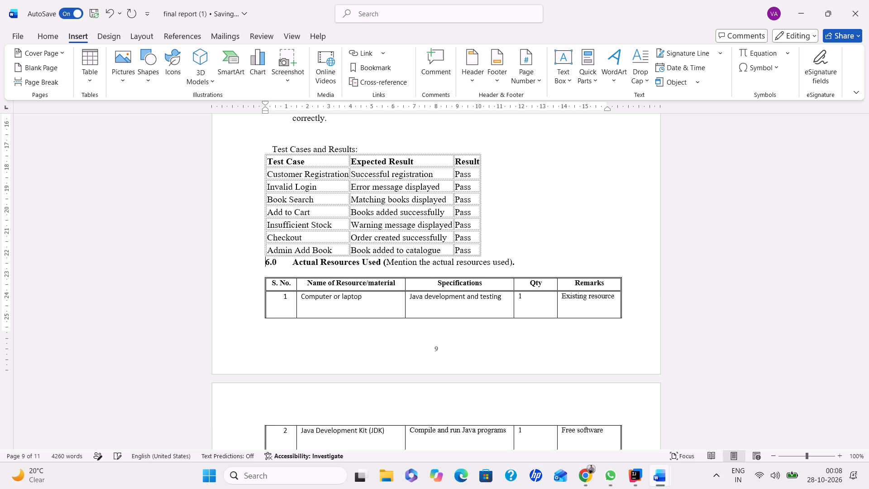
key("Return")
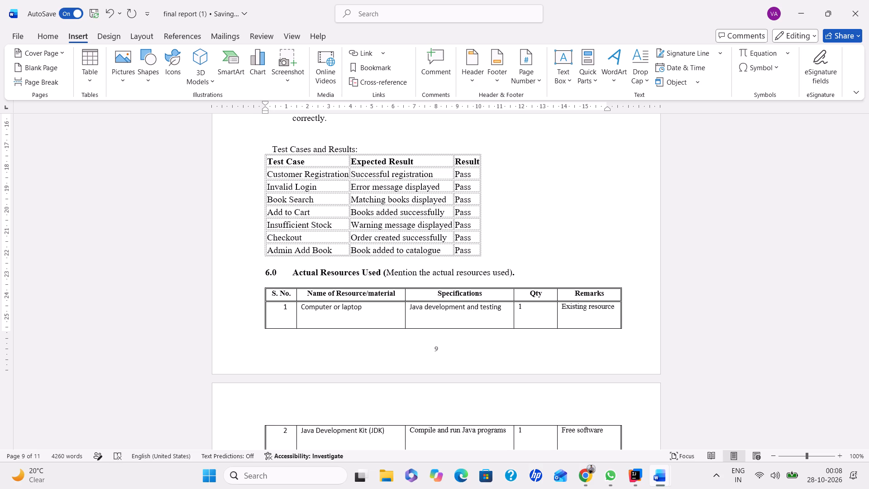
Delete the instruction "(Mention the actual resources used)." from the section 6.0 heading.
scroll(283, 380, "down", 1)
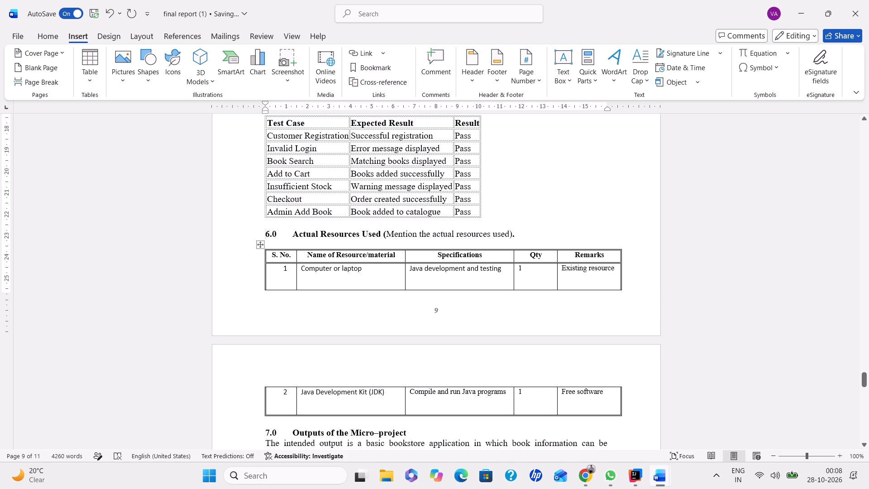
left_click_drag(517, 235, 384, 235)
key("BackSpace")
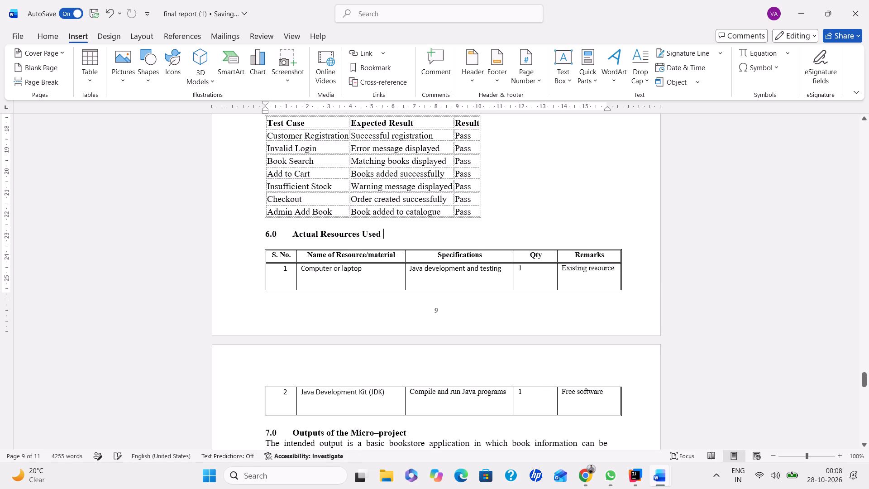
scroll(384, 235, "down", 5)
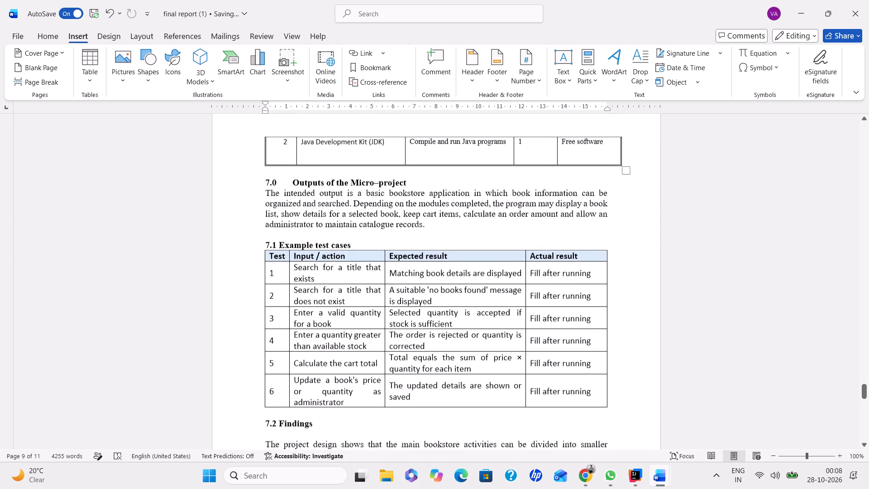
scroll(384, 235, "down", 4)
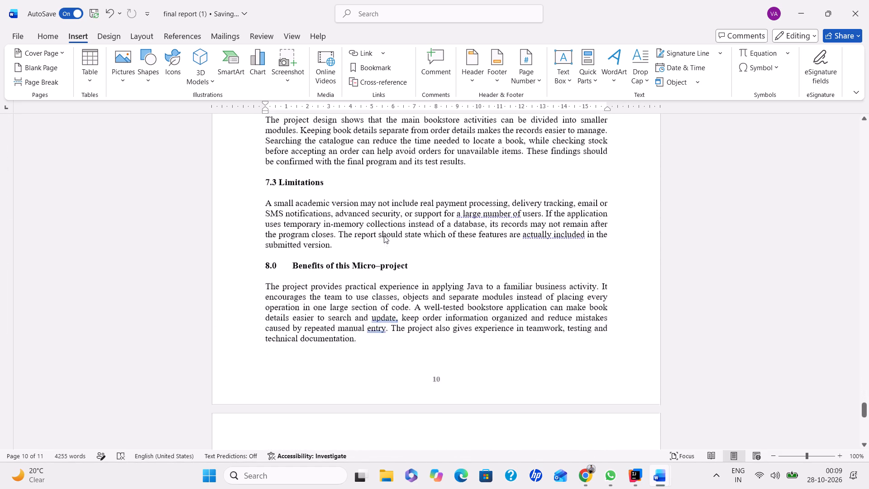
scroll(384, 235, "down", 2)
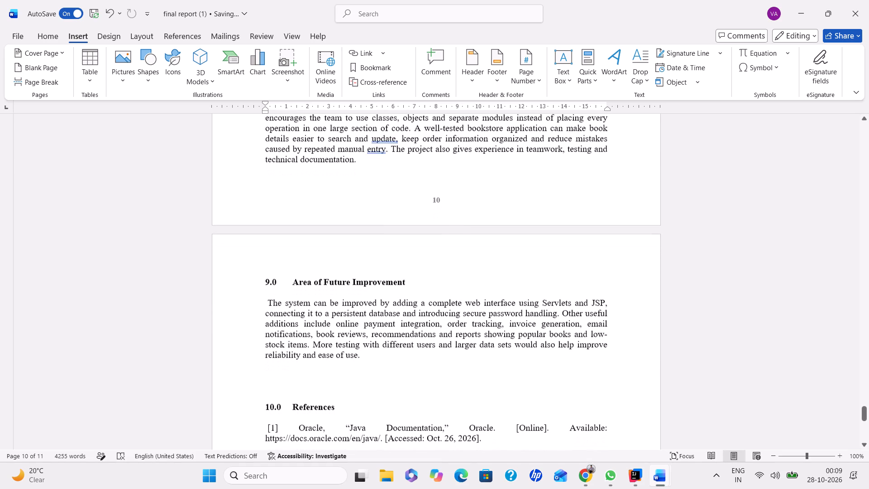
scroll(384, 235, "down", 1)
scroll(384, 235, "up", 2)
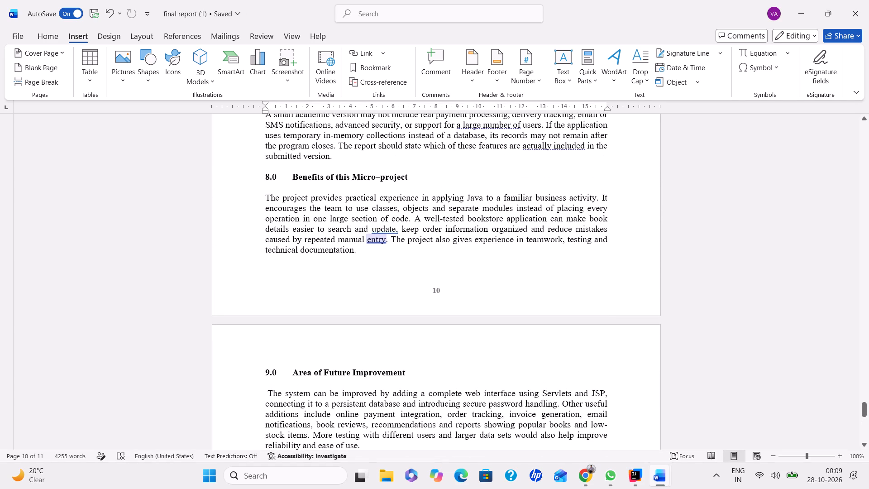
scroll(384, 235, "up", 2)
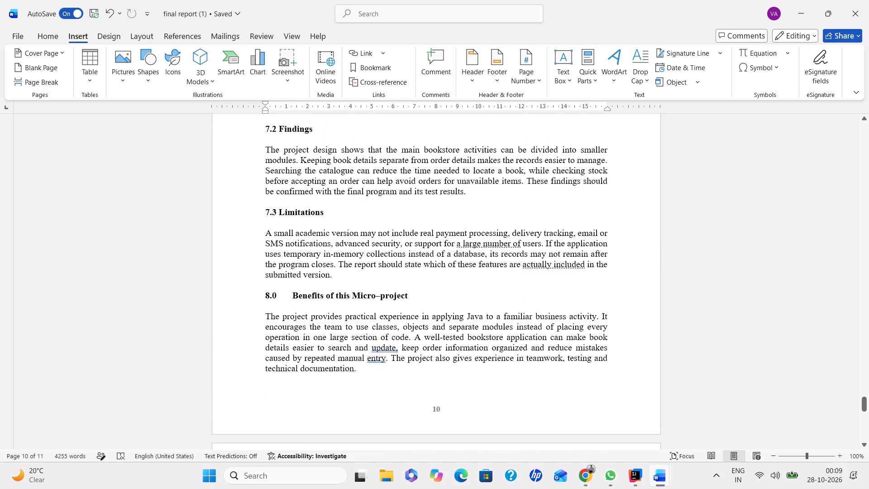
scroll(384, 235, "up", 5)
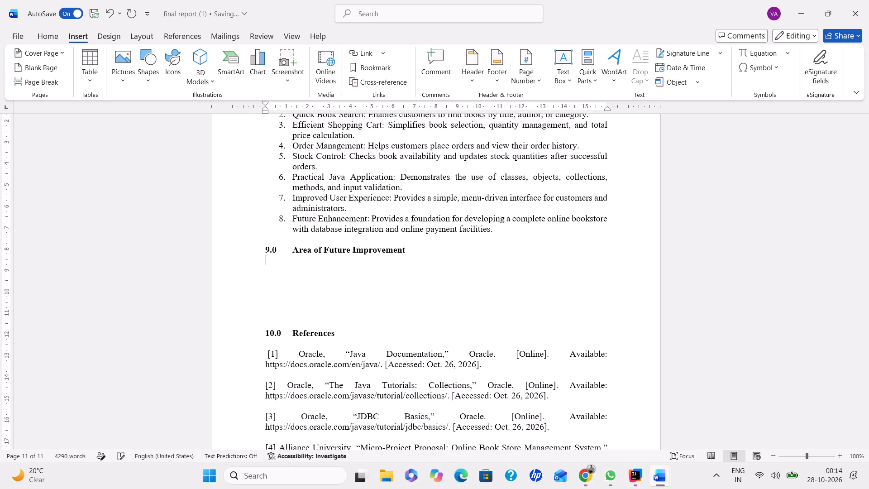
key("ctrl+v")
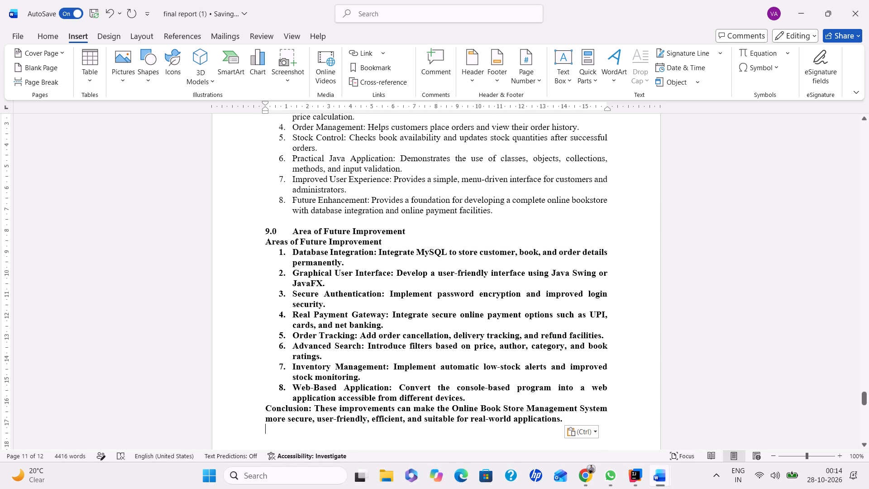
Delete the duplicate "Areas of Future Improvement" title line below heading 9.0.
left_click_drag(388, 244, 259, 237)
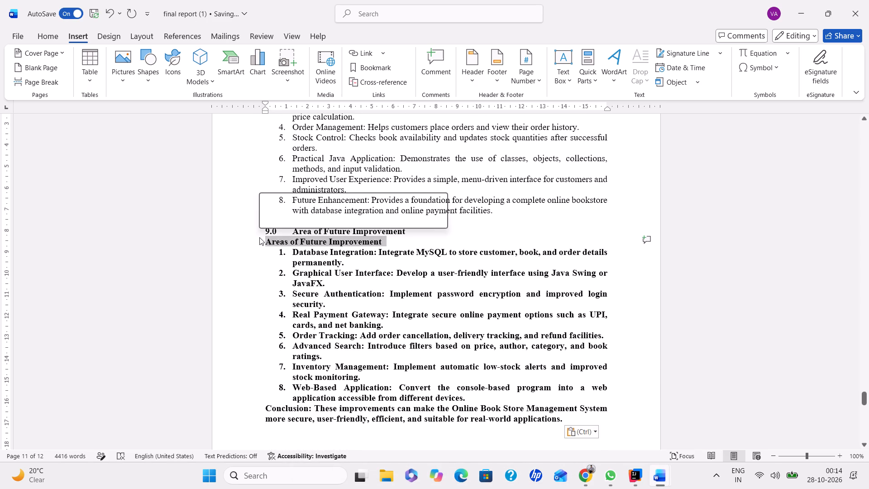
key("BackSpace")
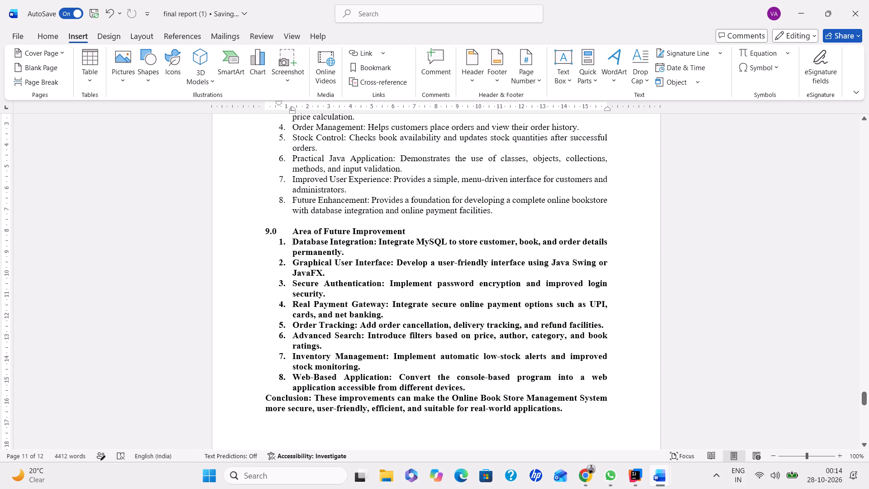
Remove the bold formatting from the eight numbered improvements in section 9.0, from Database Integration to Web-Based Application.
left_click_drag(275, 245, 381, 396)
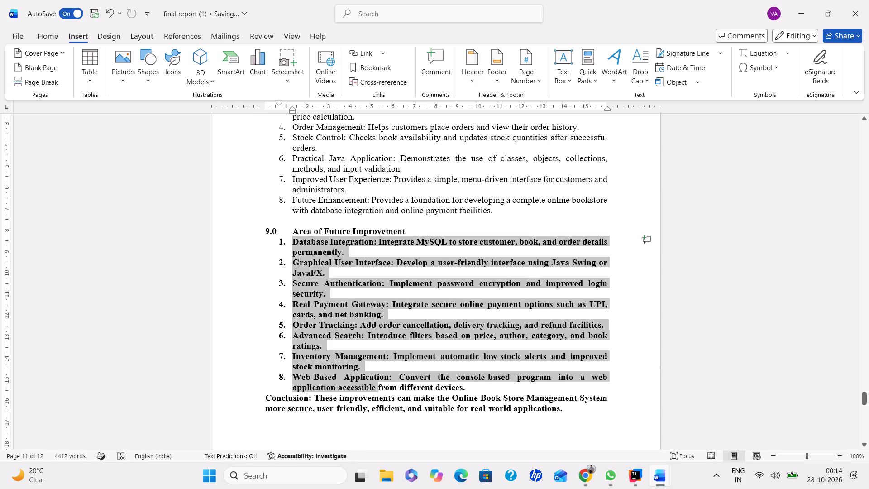
left_click_drag(381, 396, 464, 387)
left_click(471, 371)
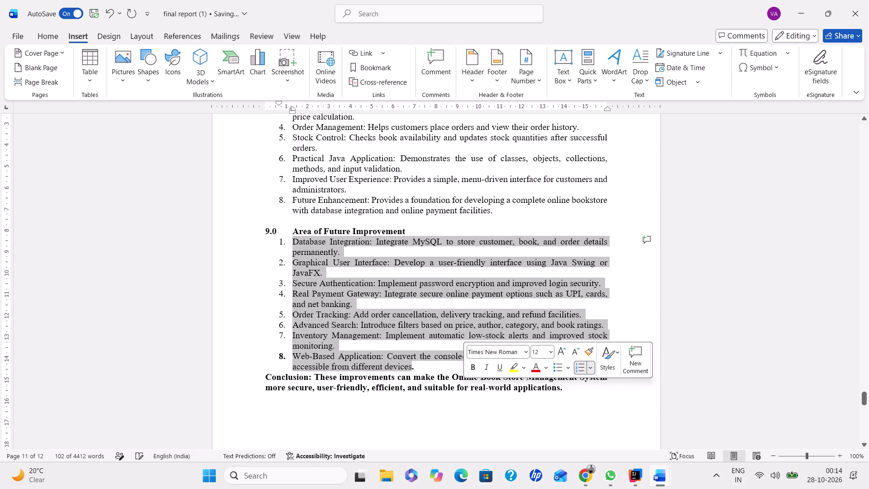
Retype the full stop ending item 8, Web-Based Application, in section 9.0 and remove its bold formatting.
left_click(416, 369)
key("BackSpace")
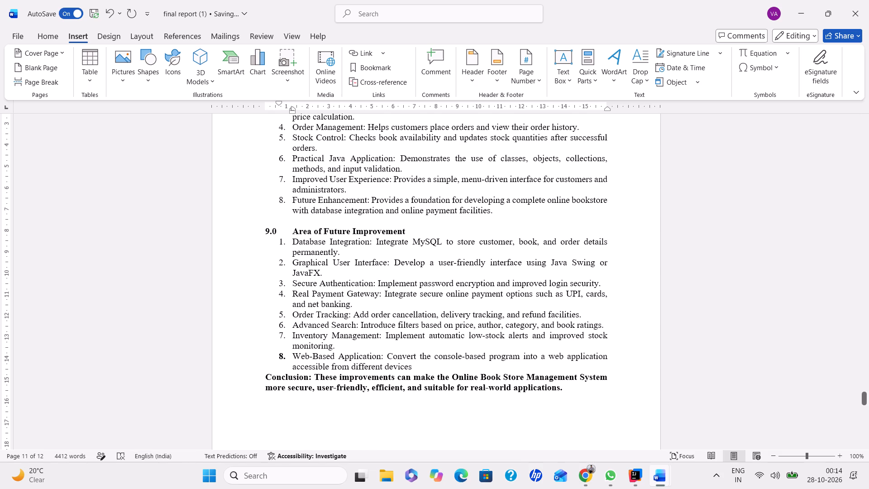
key("period")
key("BackSpace")
key("period")
left_click_drag(416, 369, 413, 367)
left_click_drag(413, 367, 411, 369)
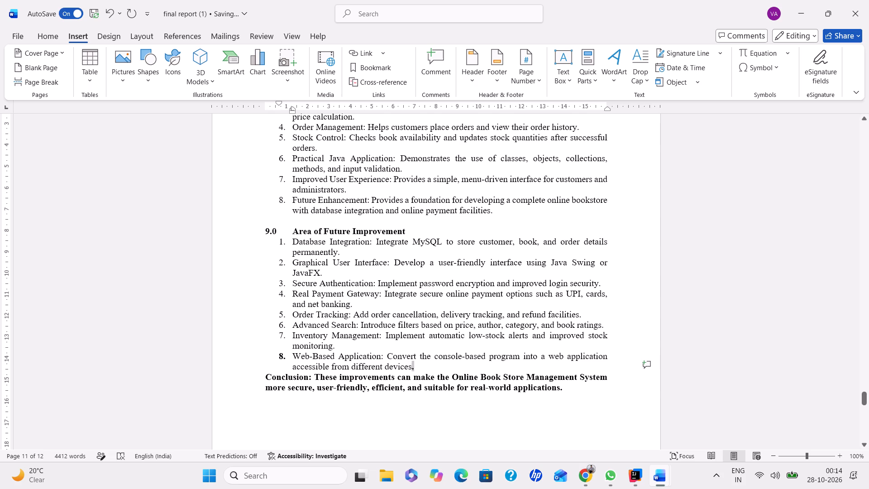
left_click_drag(411, 369, 411, 369)
left_click(417, 349)
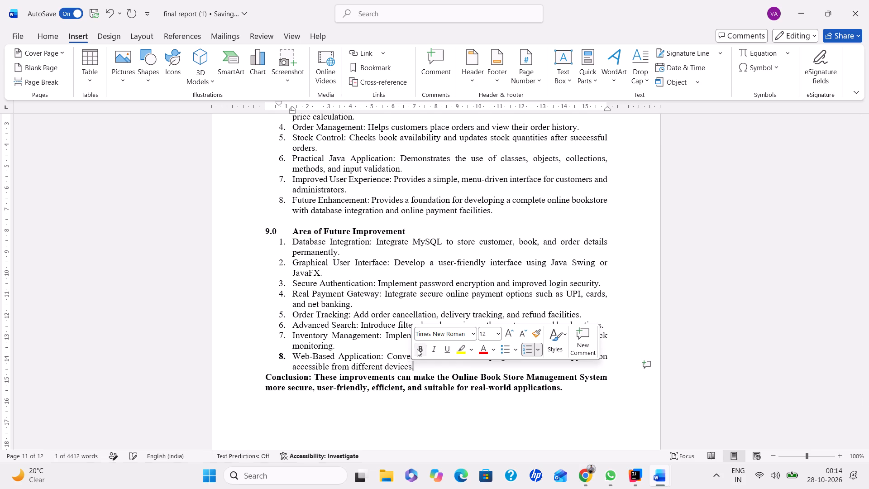
Remove the bold formatting from the list number of item 8, Web-Based Application, in section 9.0.
left_click_drag(284, 355, 278, 355)
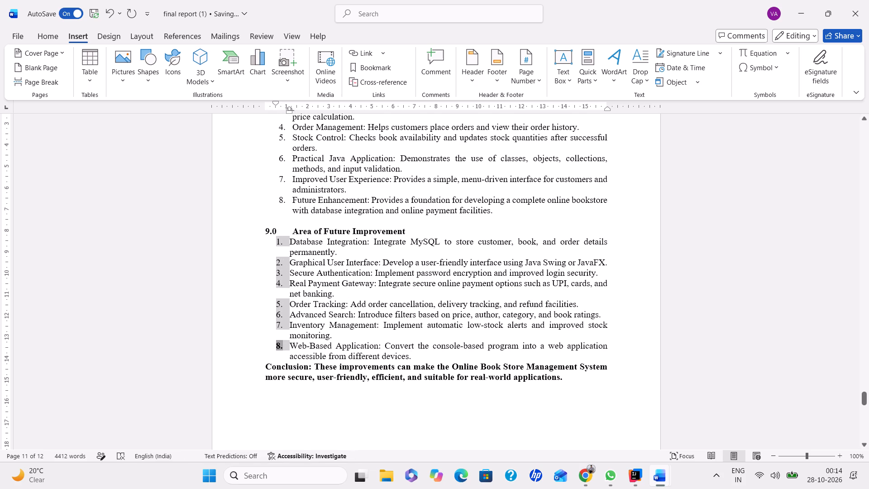
left_click(281, 351)
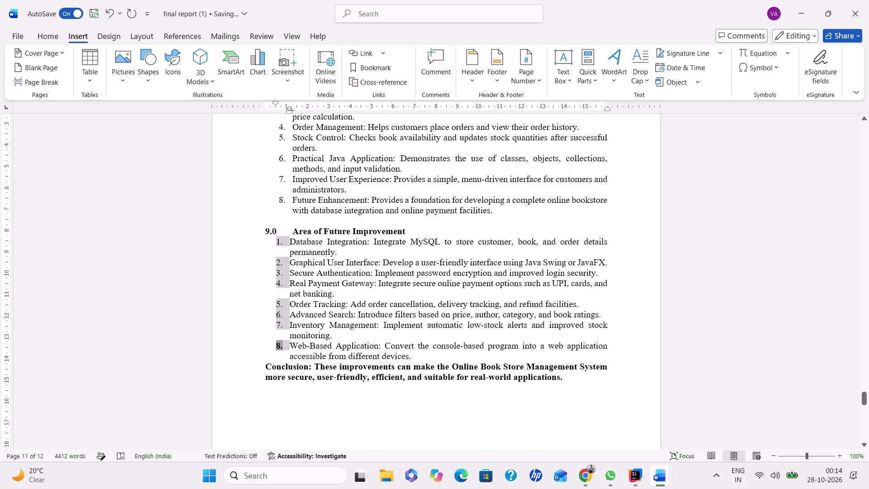
left_click(278, 343)
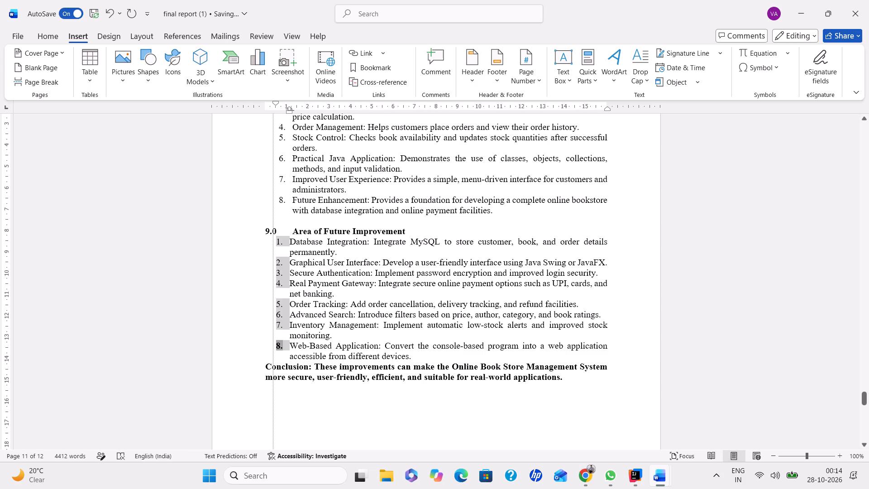
left_click(279, 345)
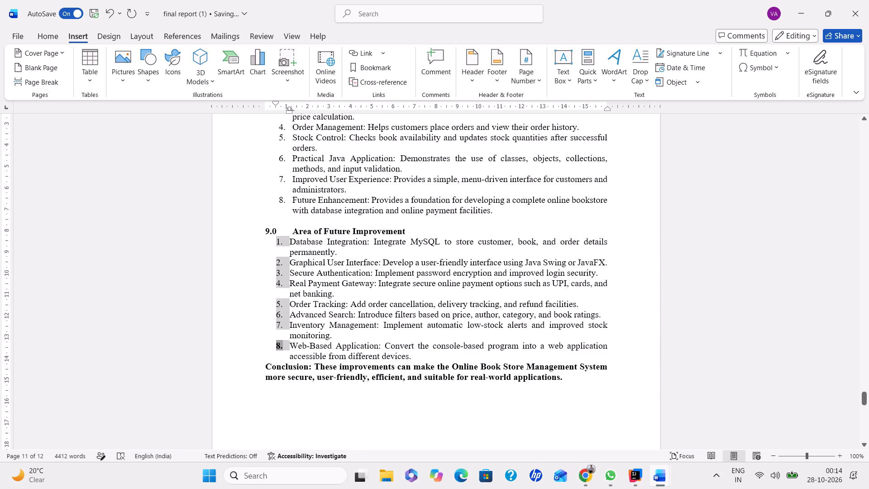
left_click(285, 346)
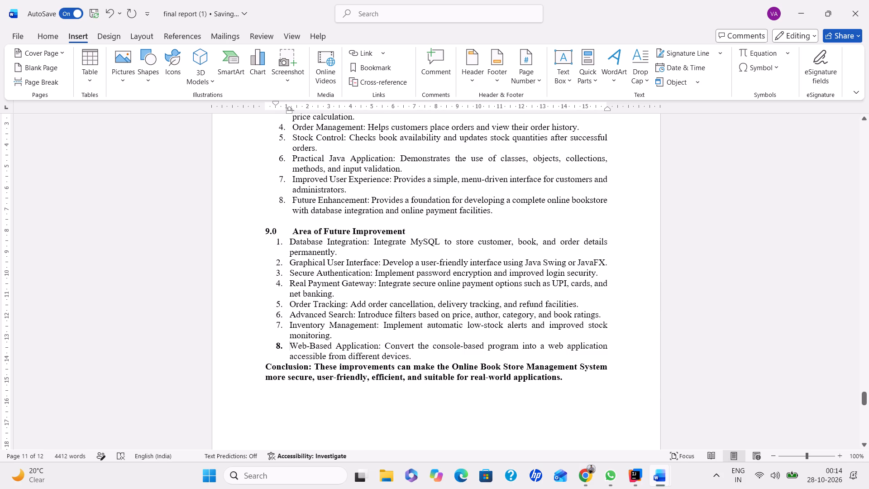
left_click_drag(412, 357, 272, 342)
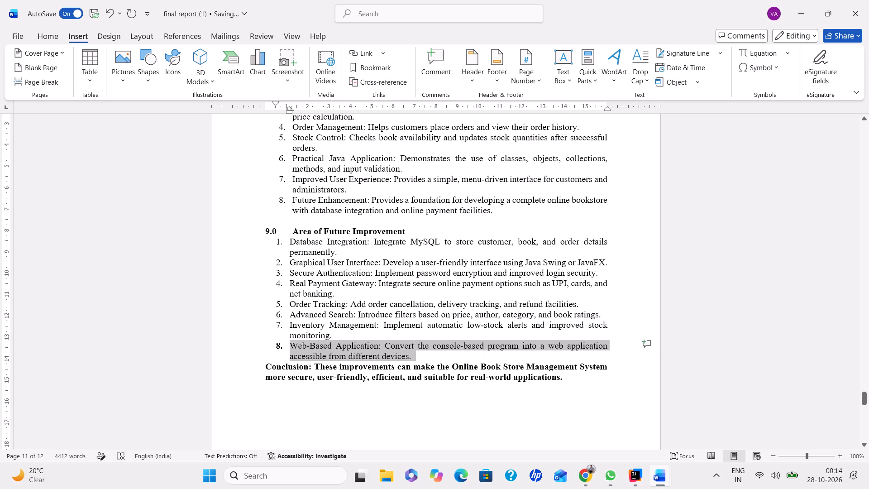
left_click_drag(272, 342, 276, 345)
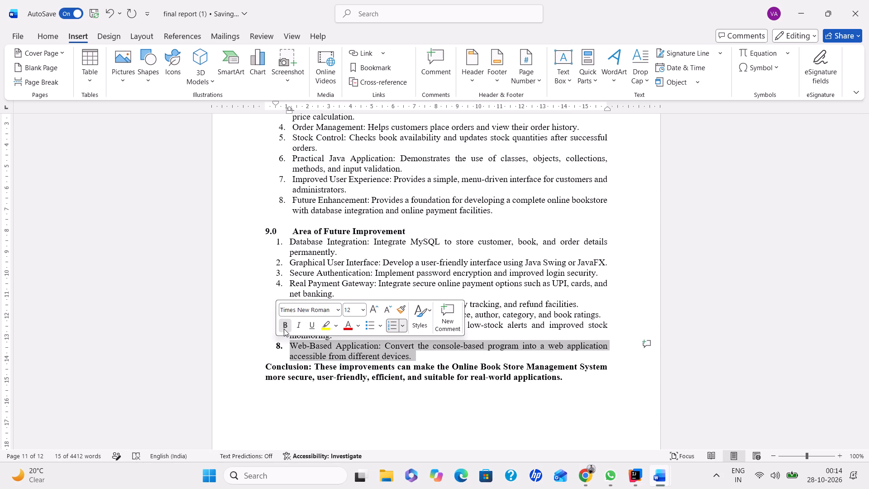
left_click(284, 329)
left_click(284, 329)
left_click(416, 355)
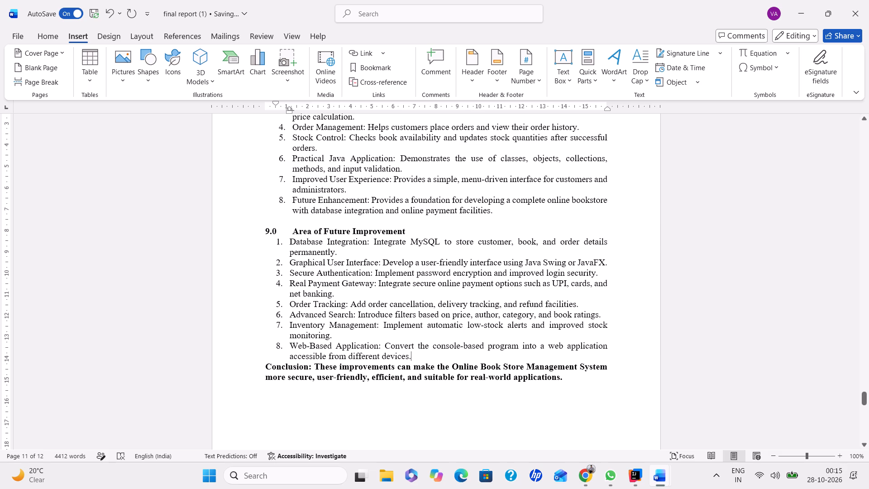
Delete the bold Conclusion paragraph below the numbered improvements in section 9.0.
left_click_drag(261, 365, 373, 388)
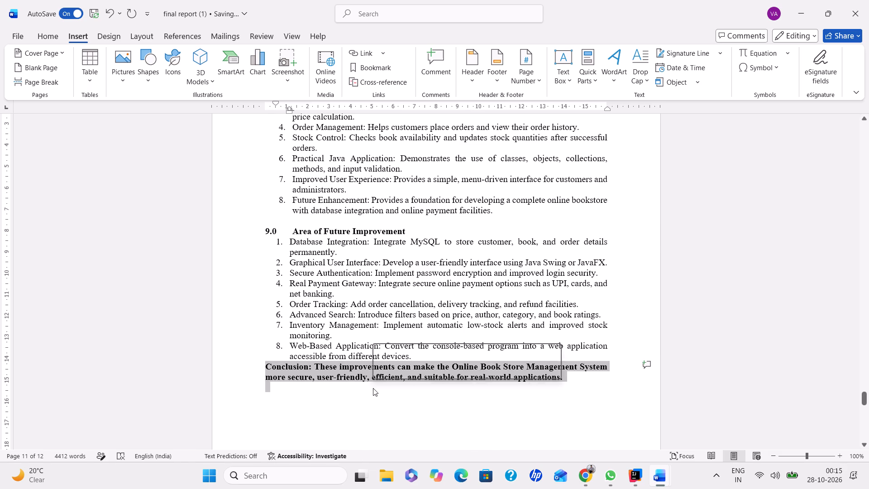
key("BackSpace")
Remove the surplus blank lines between the end of section 9.0 and heading 10.0 References, leaving one gap.
scroll(373, 388, "down", 1)
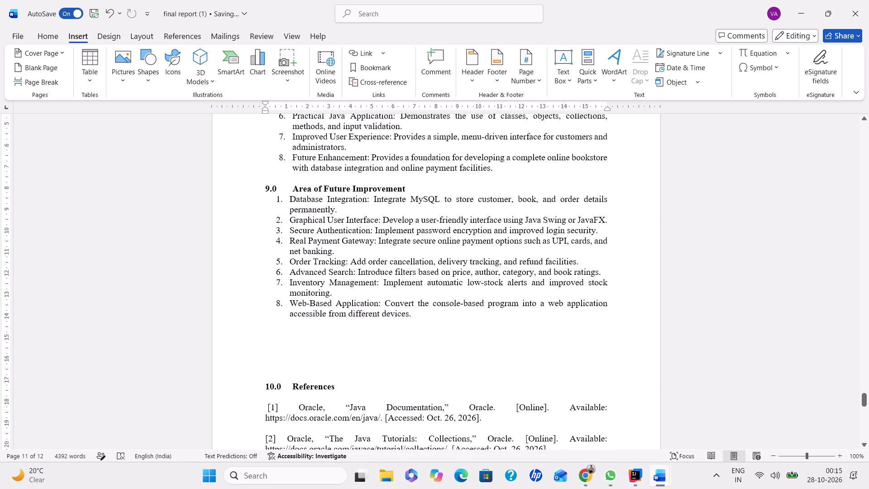
key("BackSpace")
key("Down")
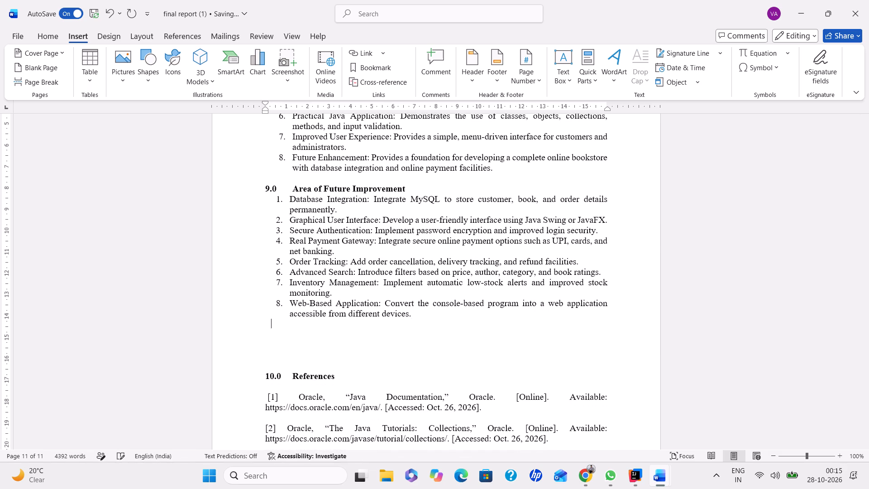
key("Down")
key("Down")
key("Down")
key("BackSpace")
key("BackSpace")
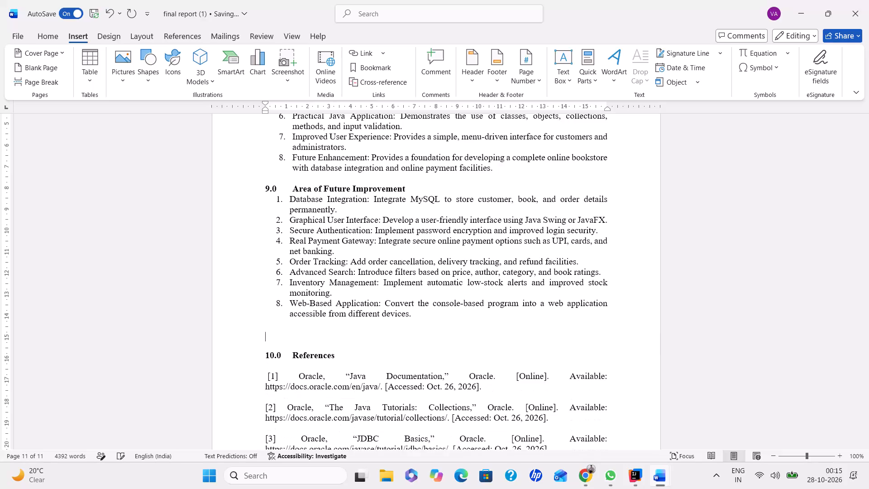
key("BackSpace")
key("BackSpace")
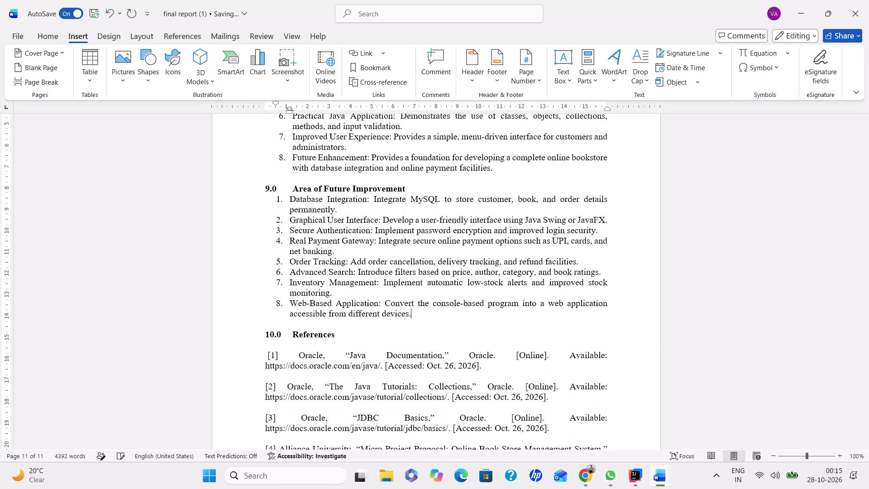
Check the layout of the revised report's pages in the print preview, from the references back to page 1, and return to editing.
scroll(345, 436, "down", 5)
scroll(345, 436, "up", 10)
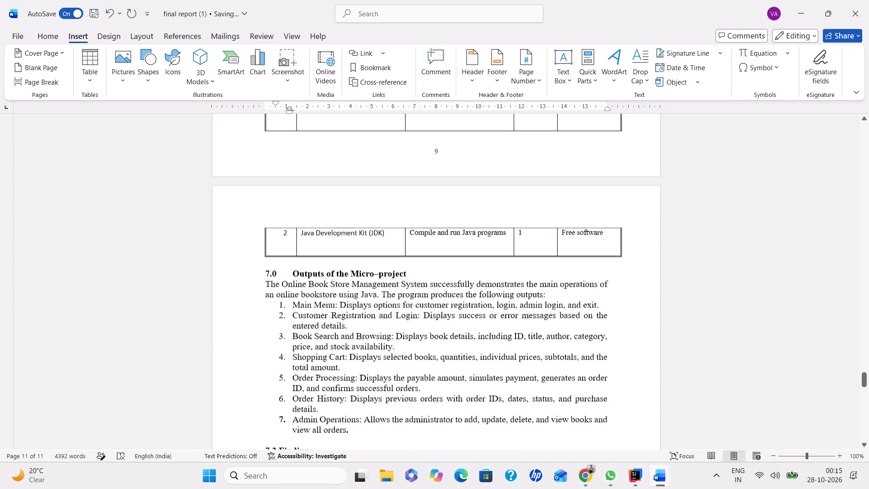
scroll(345, 436, "down", 9)
scroll(345, 436, "up", 10)
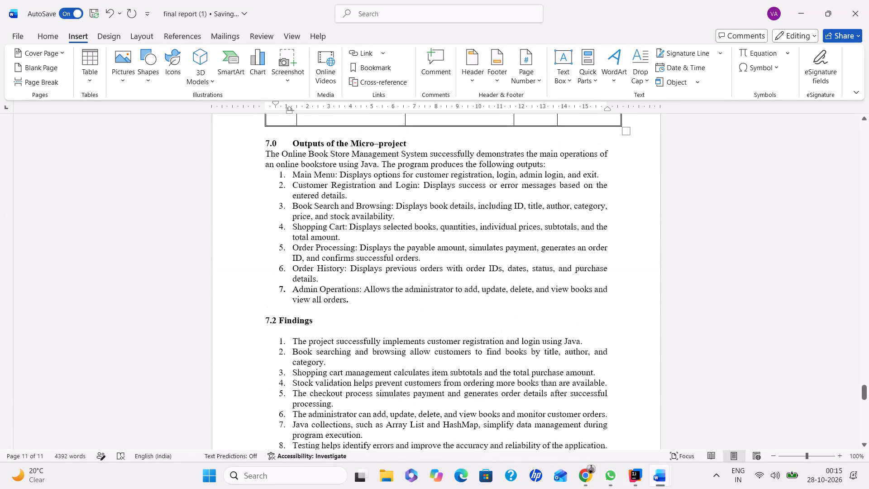
scroll(345, 436, "up", 8)
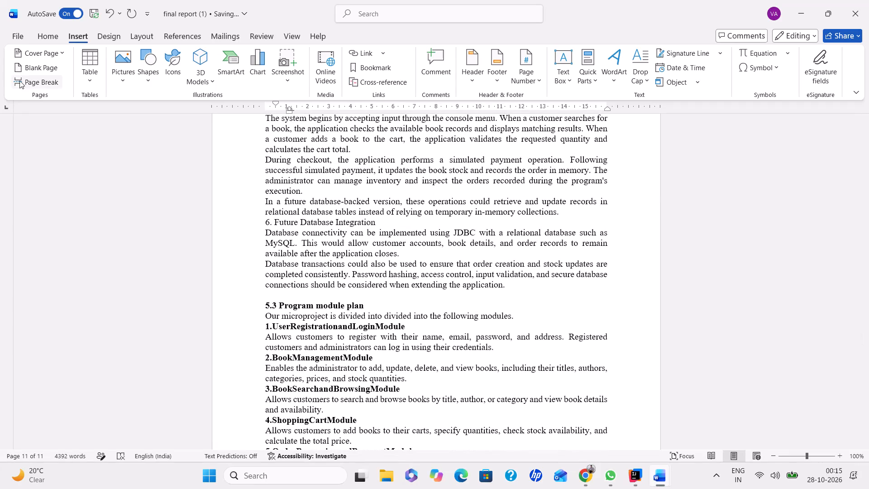
left_click(12, 35)
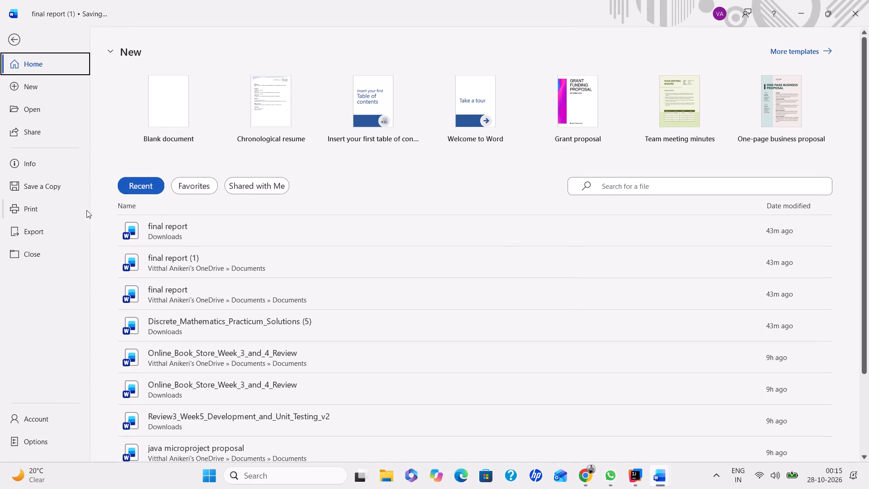
left_click(24, 213)
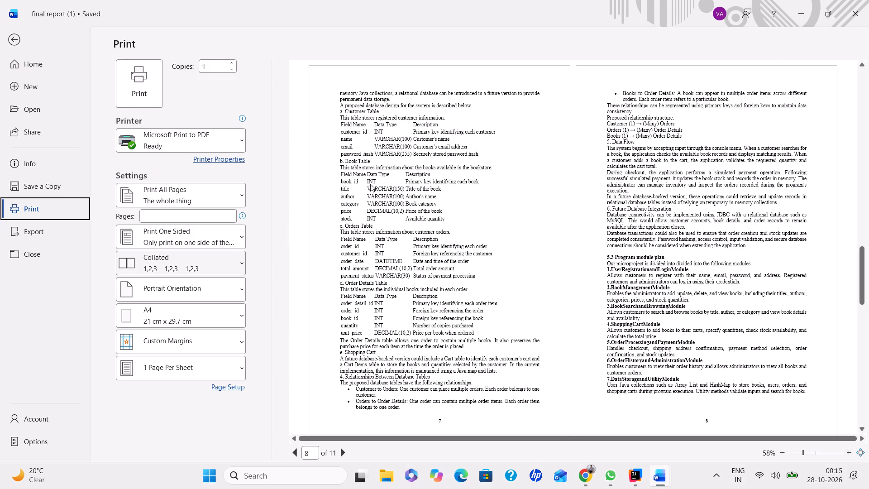
scroll(414, 158, "down", 3)
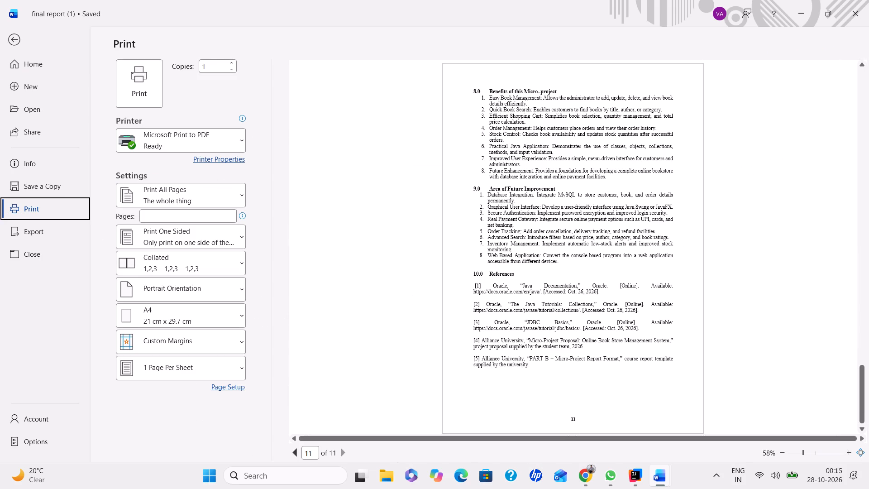
scroll(569, 169, "down", 2)
scroll(569, 169, "up", 2)
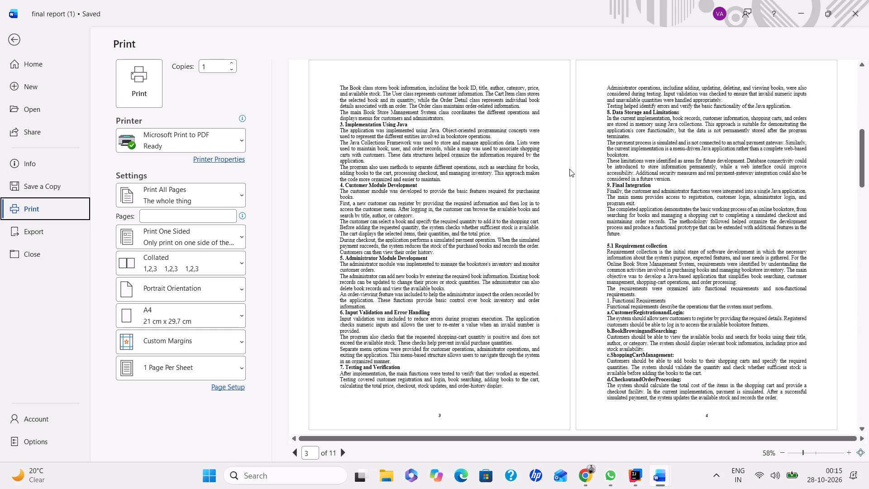
scroll(569, 169, "up", 2)
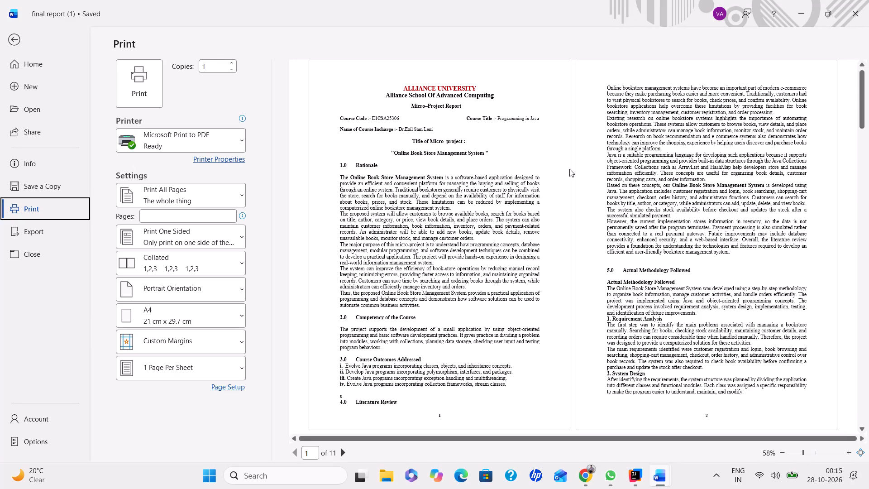
left_click(14, 43)
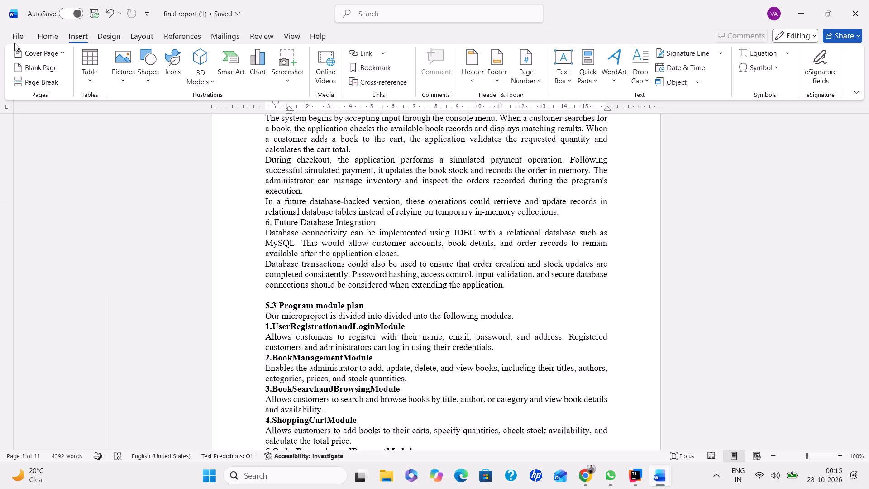
Review the report from section 7.0 back to 5.2, examining the system design text and the database tables.
scroll(320, 263, "up", 8)
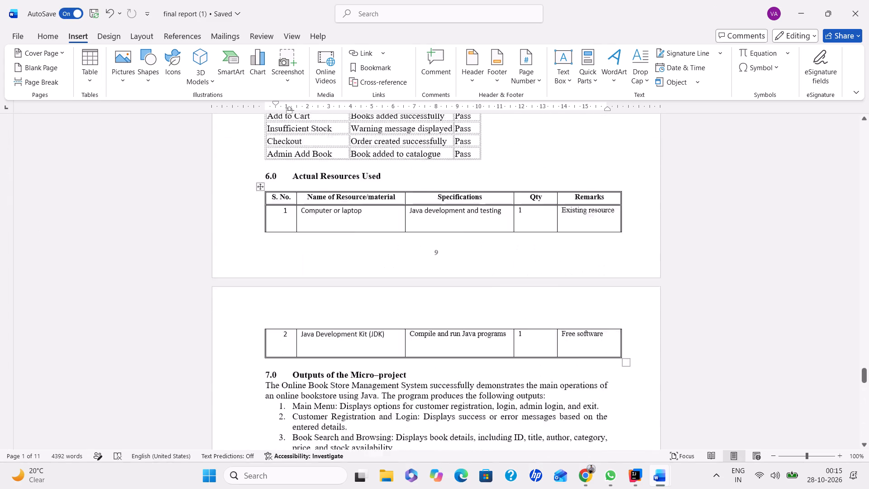
scroll(320, 263, "up", 4)
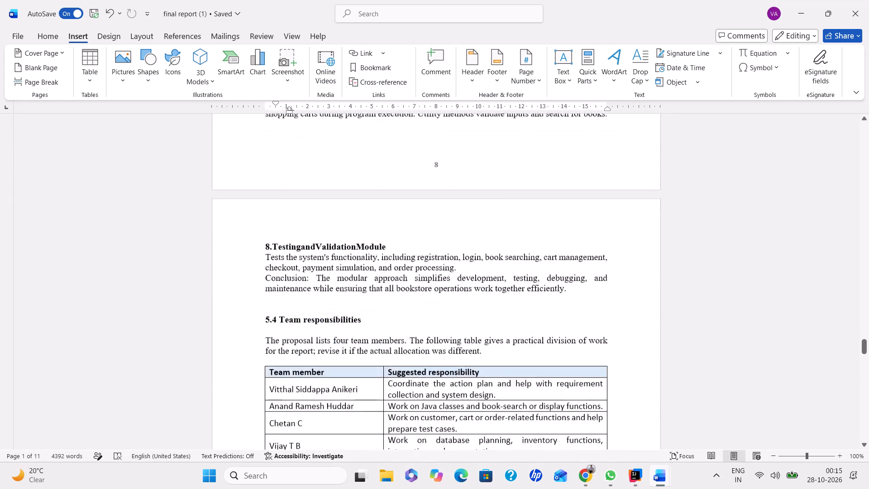
scroll(320, 263, "up", 5)
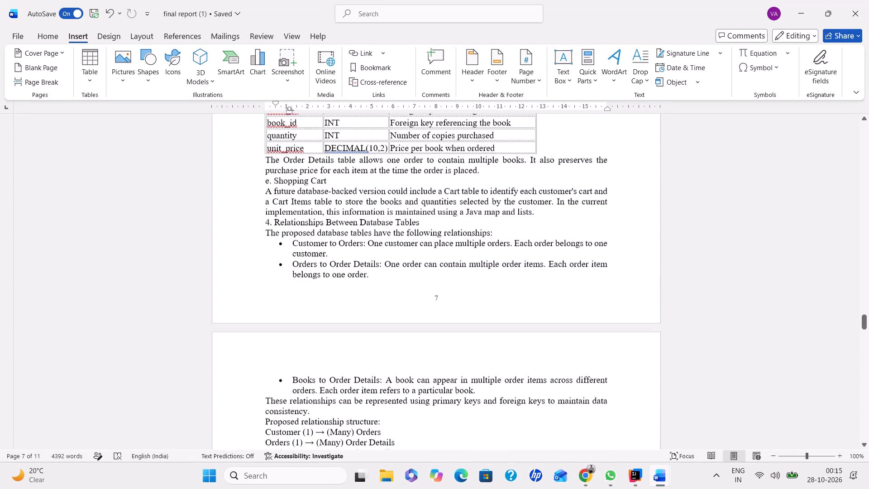
scroll(320, 263, "up", 5)
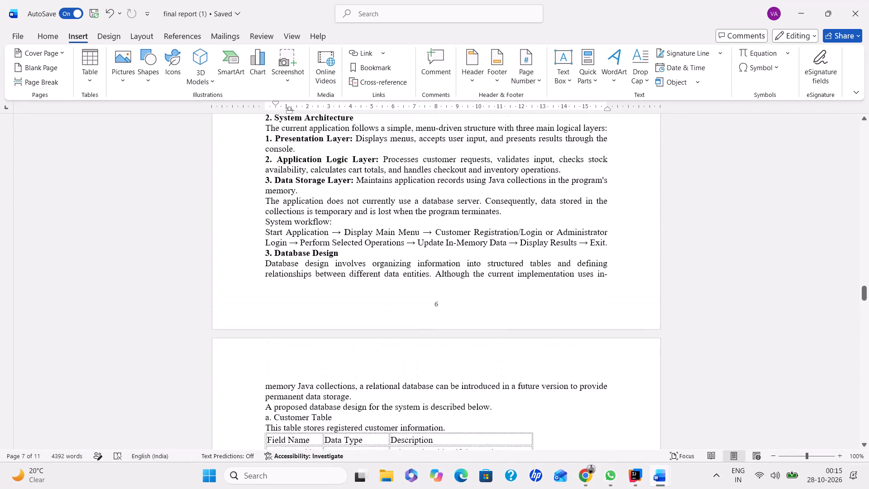
scroll(320, 263, "up", 2)
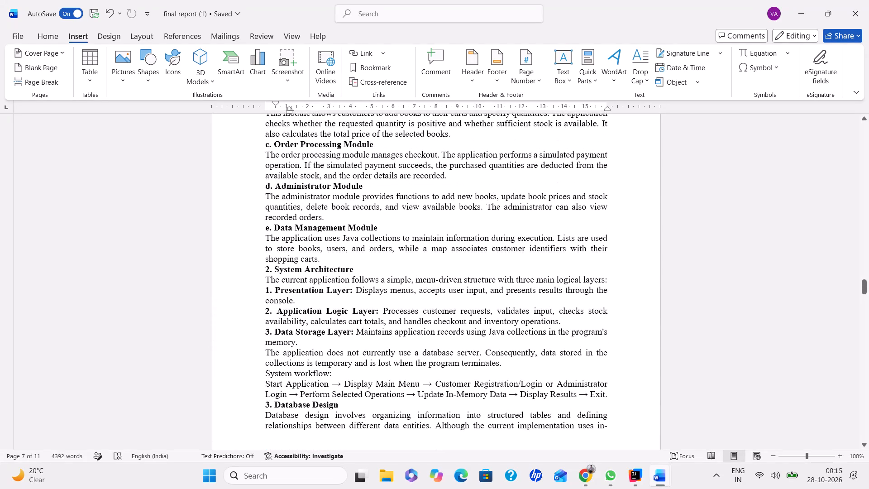
scroll(320, 263, "up", 1)
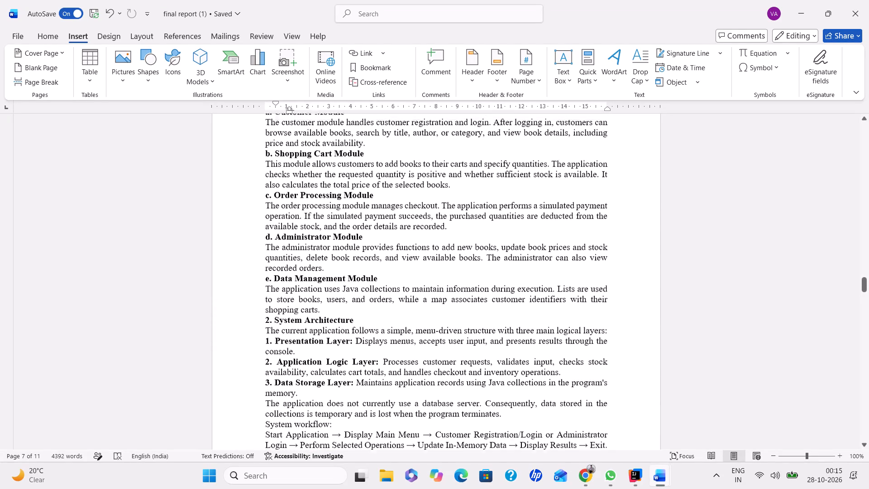
scroll(320, 263, "up", 2)
scroll(320, 263, "down", 1)
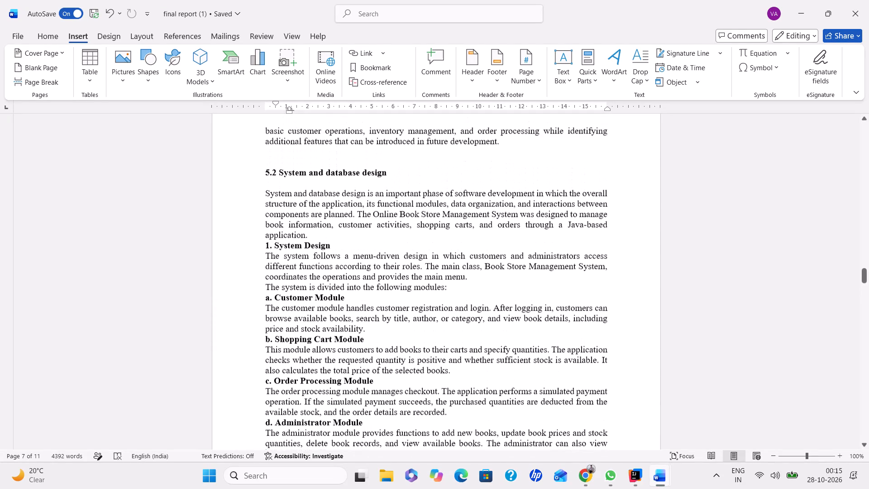
scroll(320, 263, "down", 4)
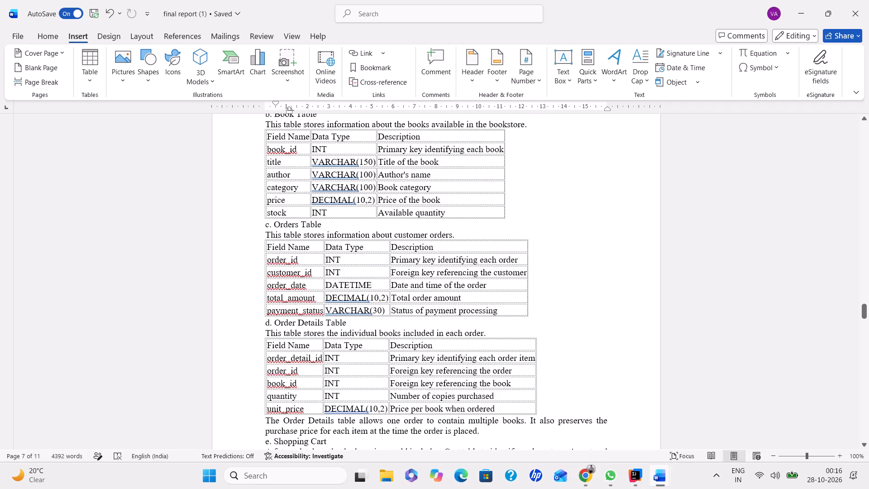
scroll(388, 226, "down", 1)
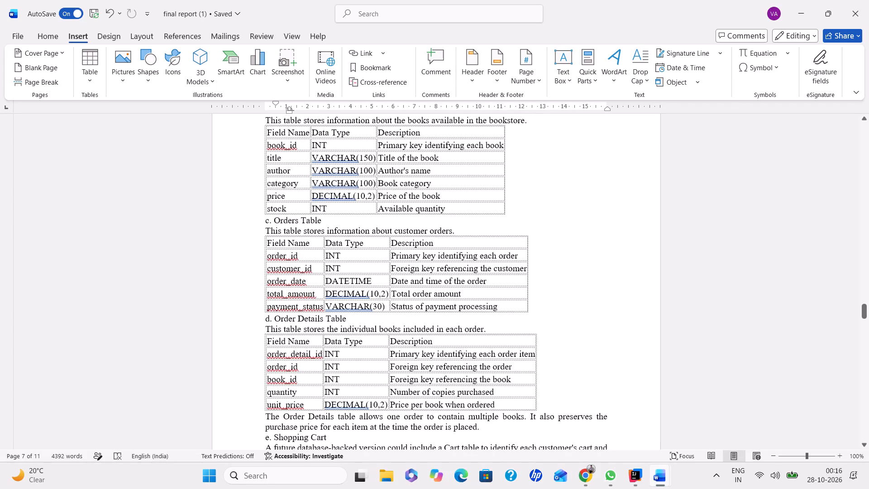
scroll(388, 226, "down", 4)
scroll(388, 226, "up", 2)
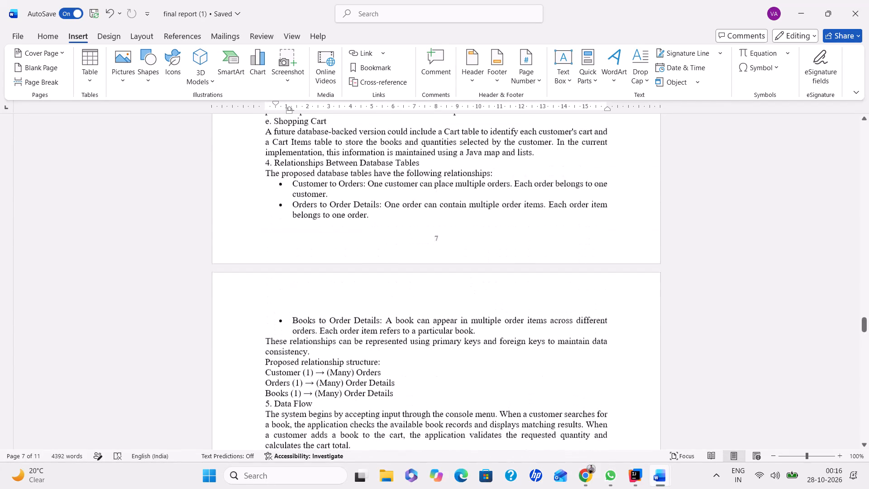
scroll(388, 226, "up", 3)
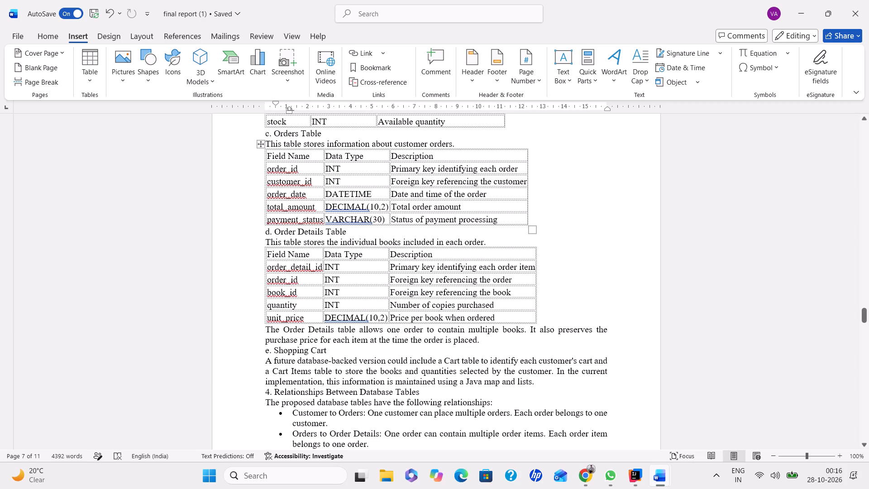
Review the report from the database tables in section 5.2 back to the literature review text.
scroll(388, 226, "up", 6)
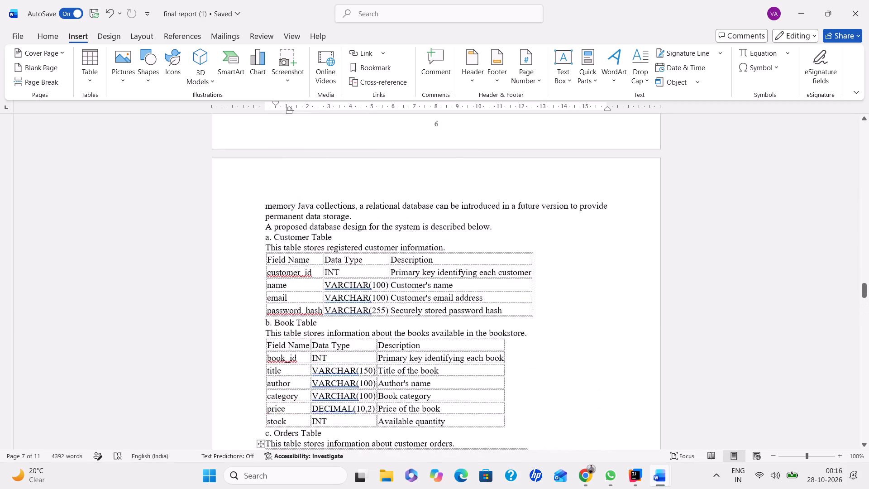
scroll(388, 226, "up", 1)
left_click(388, 226)
scroll(388, 226, "up", 5)
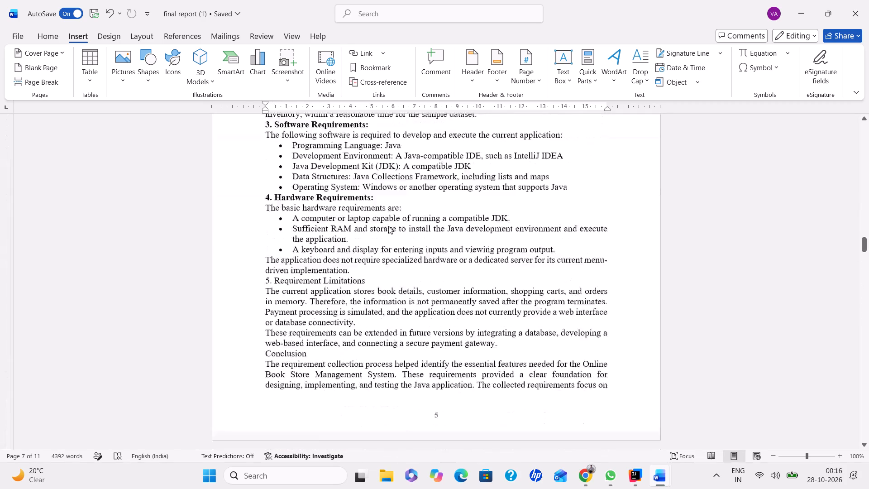
scroll(388, 226, "up", 12)
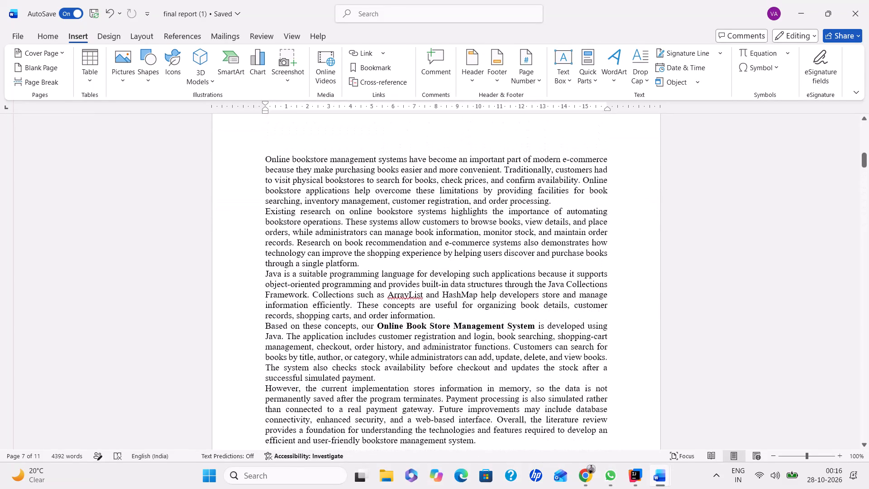
Check the layout of all the report's pages in the print preview, from page 1 through to page 11.
left_click(23, 34)
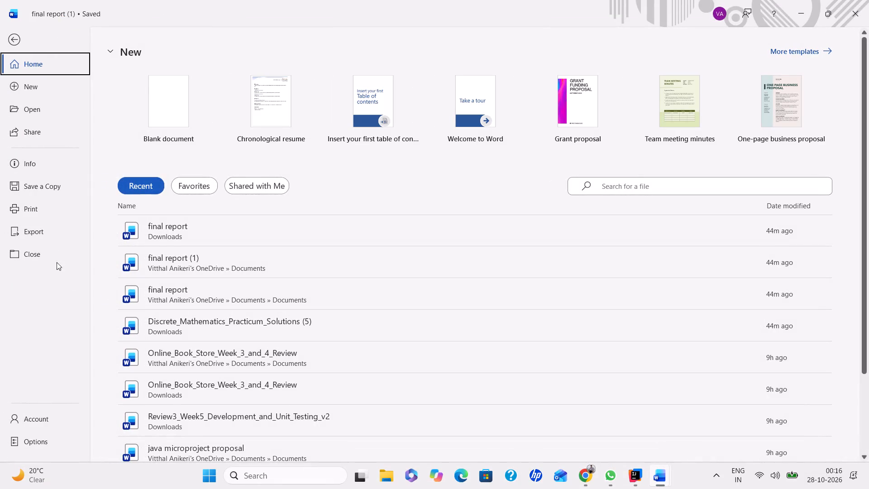
left_click(33, 212)
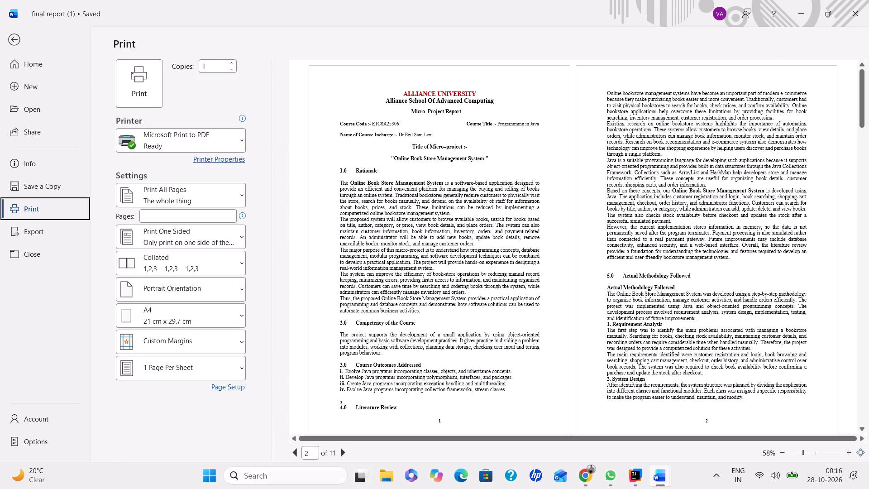
left_click(343, 453)
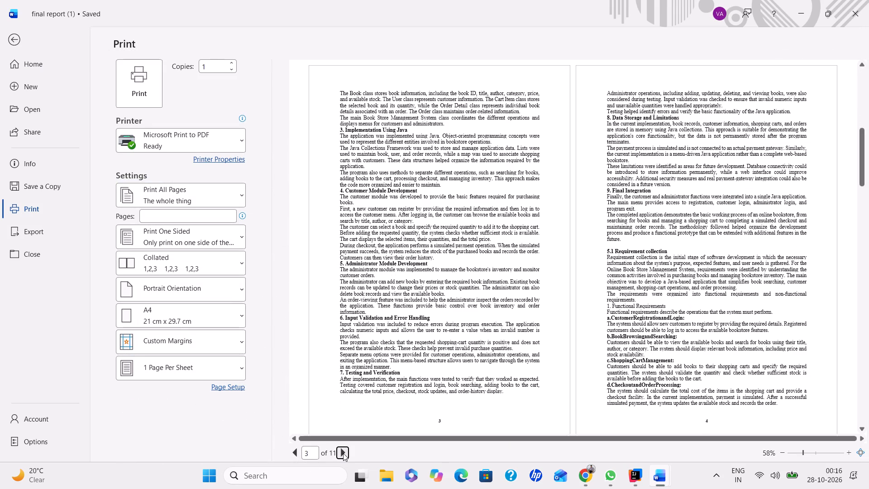
left_click(343, 453)
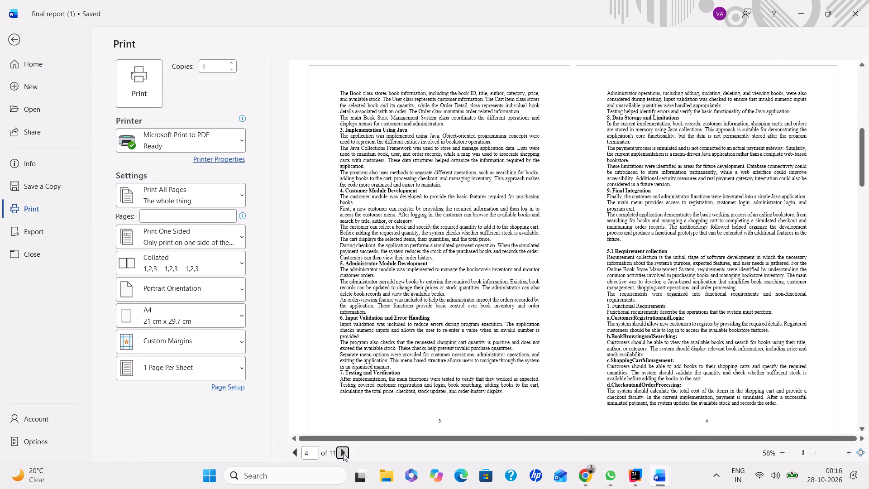
left_click(343, 453)
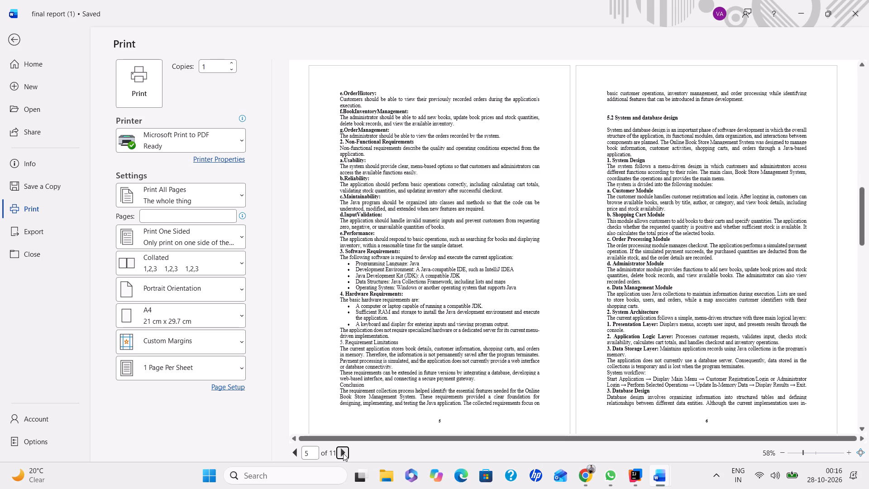
left_click(343, 453)
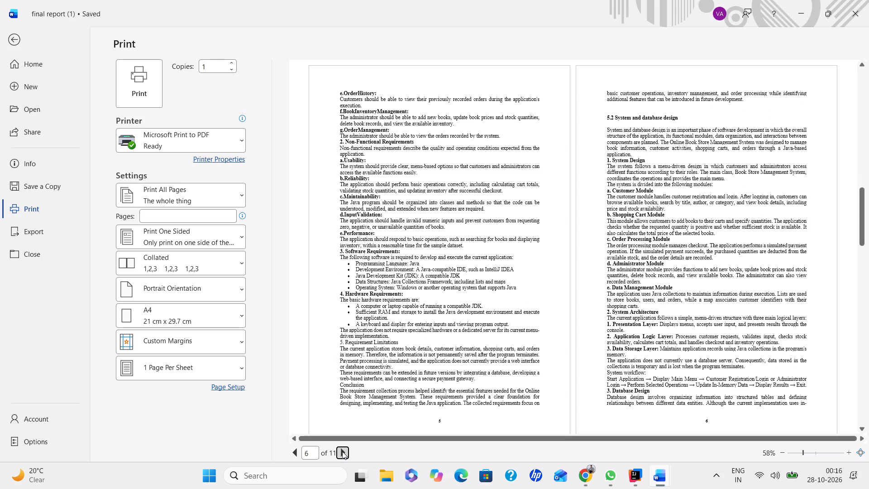
left_click(342, 451)
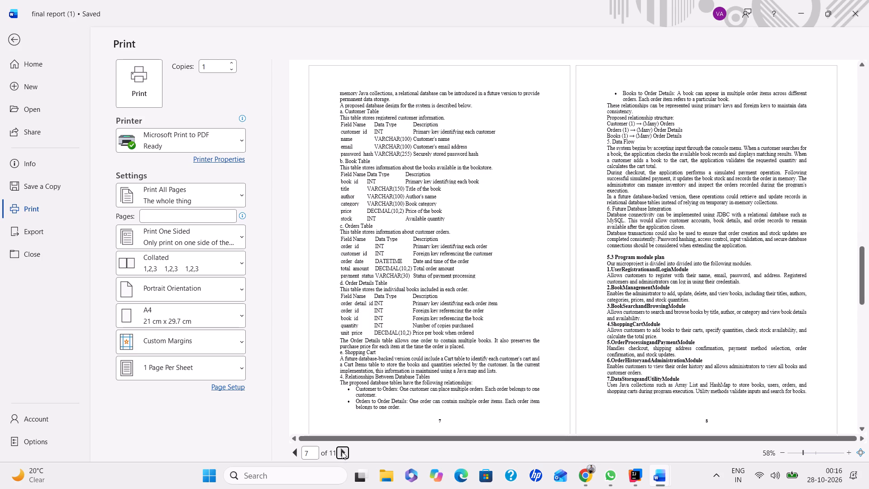
left_click(342, 451)
left_click(342, 451)
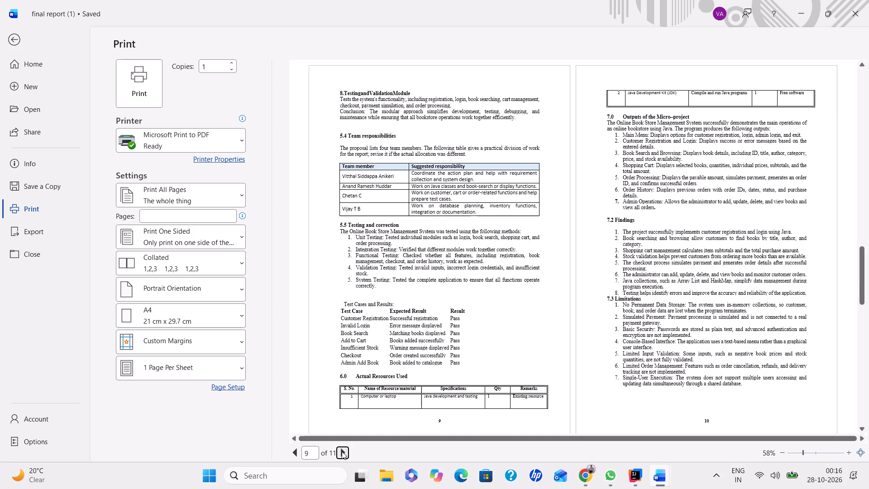
left_click(342, 451)
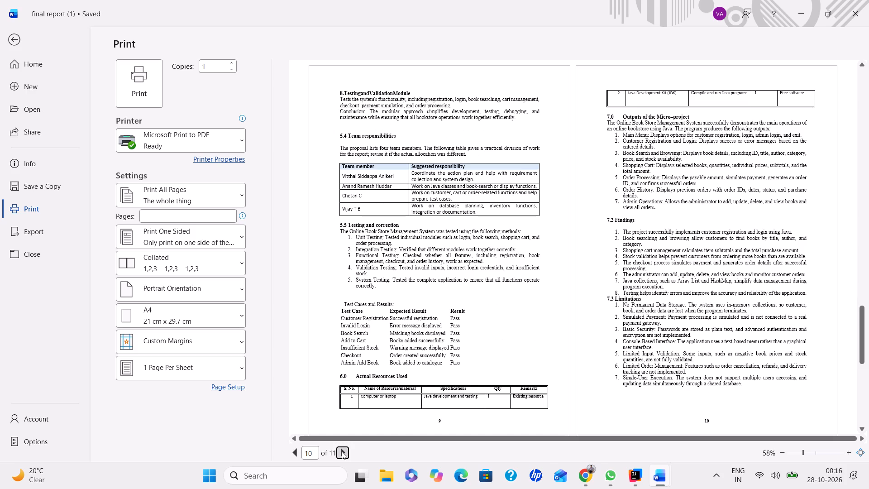
left_click(342, 451)
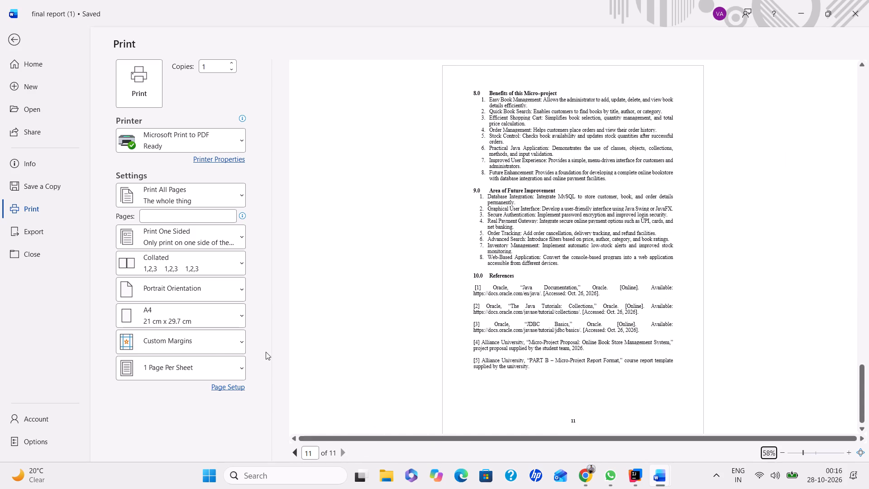
Print the whole report with Microsoft Print to PDF into the Downloads folder, starting the file name with "final".
left_click(141, 87)
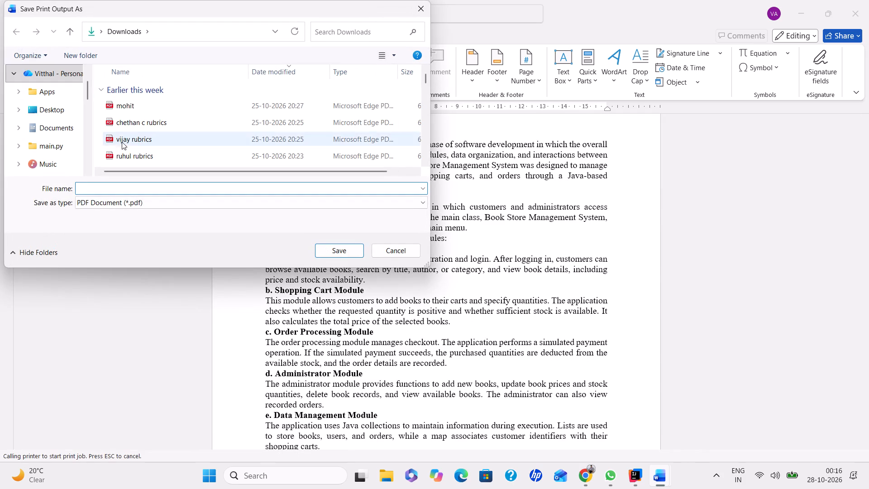
left_click(93, 185)
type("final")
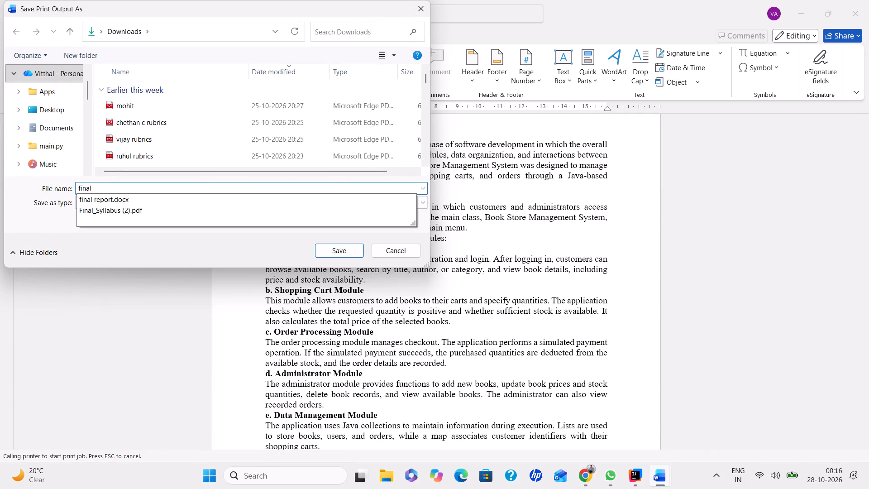
Complete the PDF's file name with "report java" and save it in the Downloads folder.
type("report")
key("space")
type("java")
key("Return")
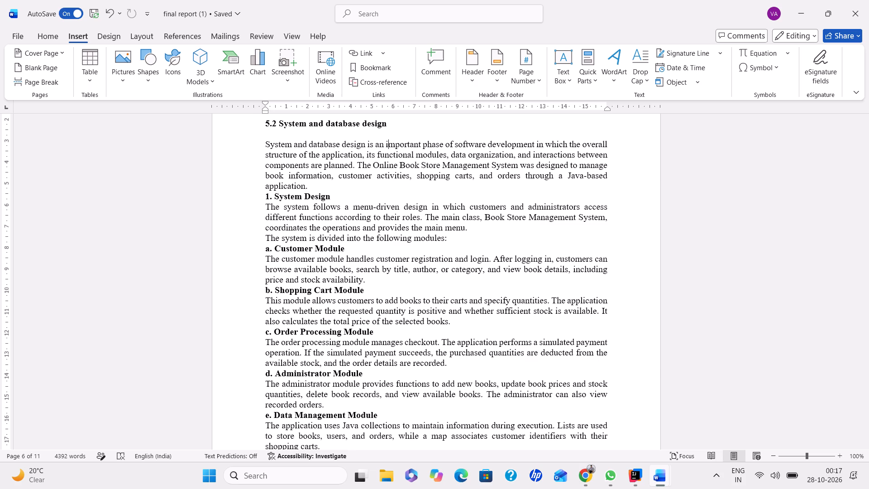
Remove the blank line between the heading "5.2 System and database design" and its first paragraph.
left_click(265, 142)
key("BackSpace")
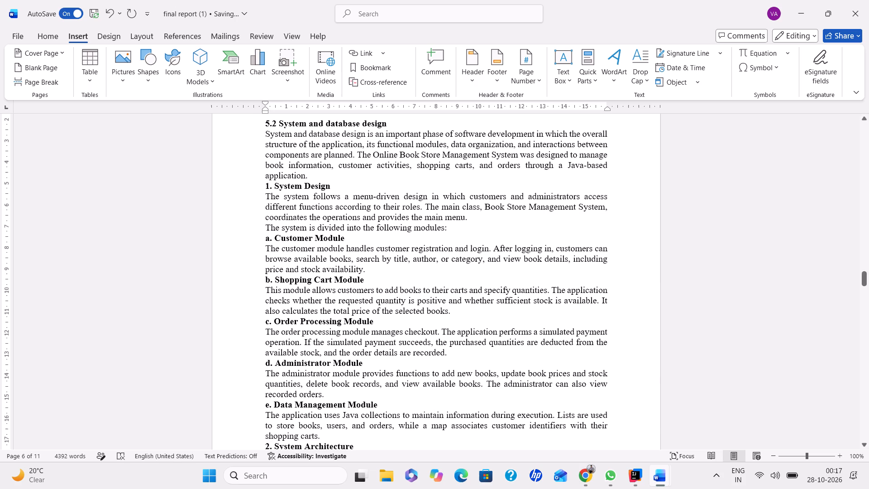